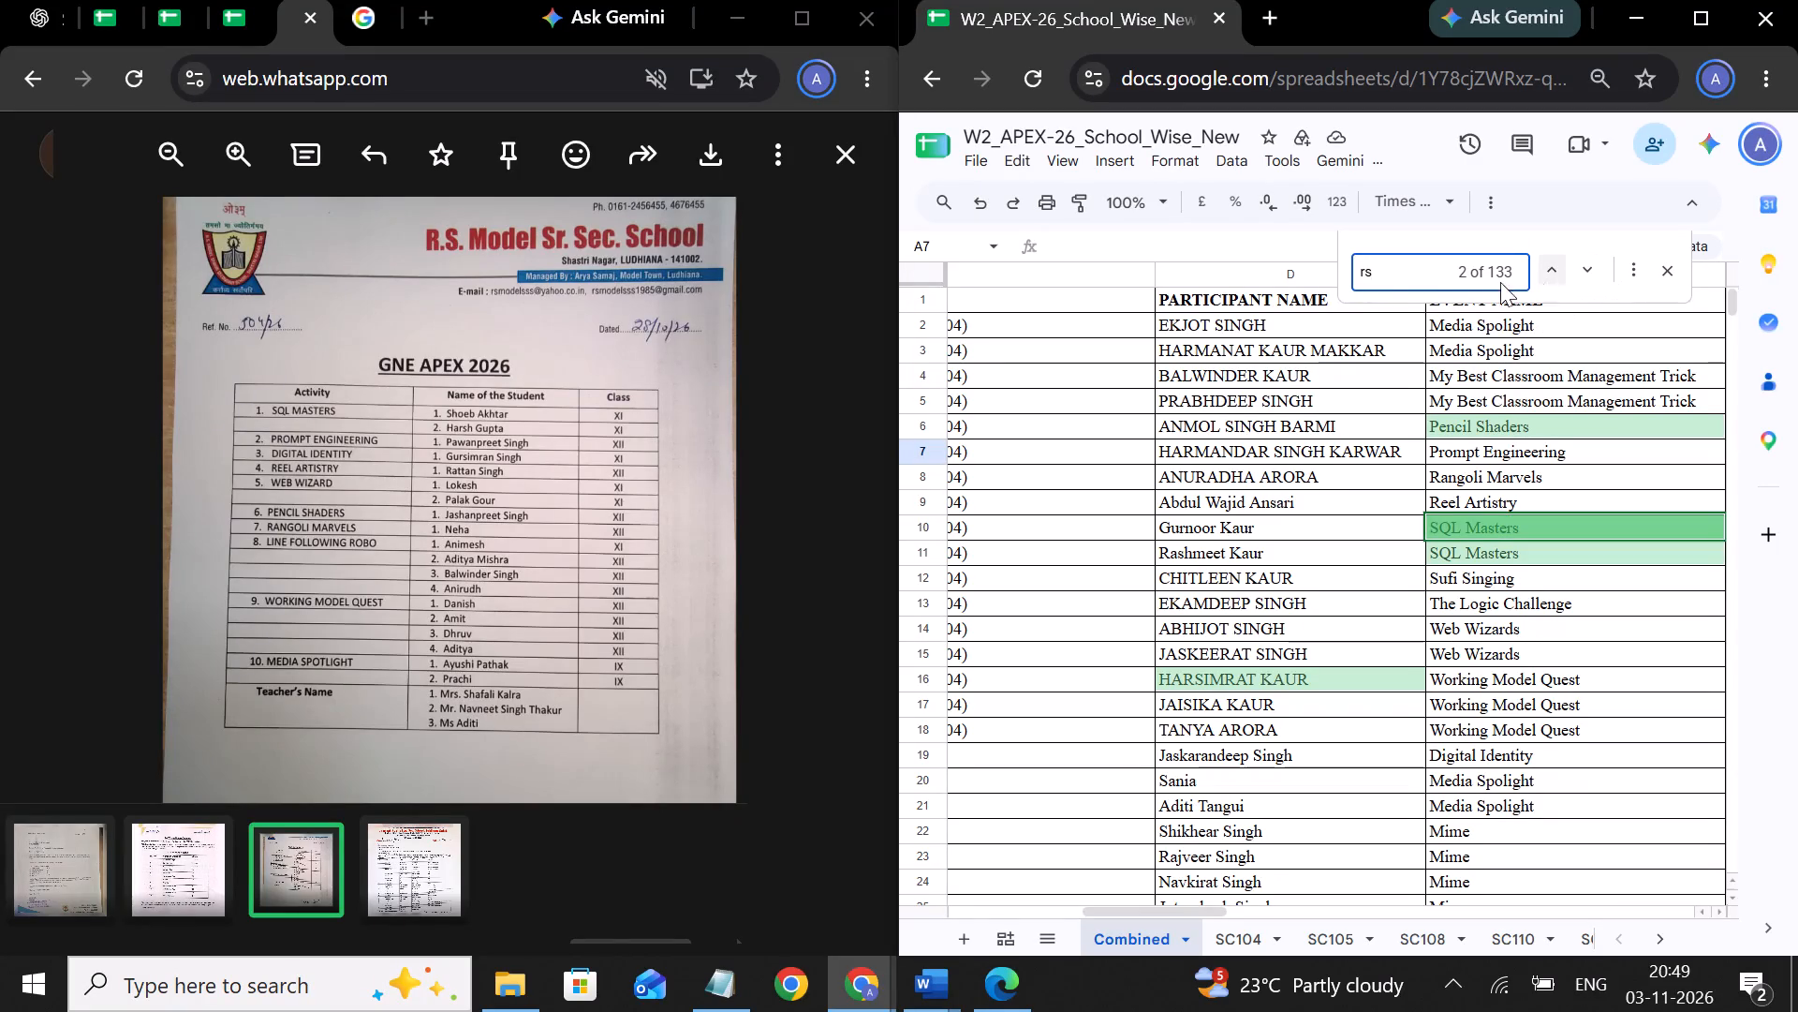
# Search the Combined sheet for "rs mode" to locate the R.S. Model school's entries and open its sheet, SC217.
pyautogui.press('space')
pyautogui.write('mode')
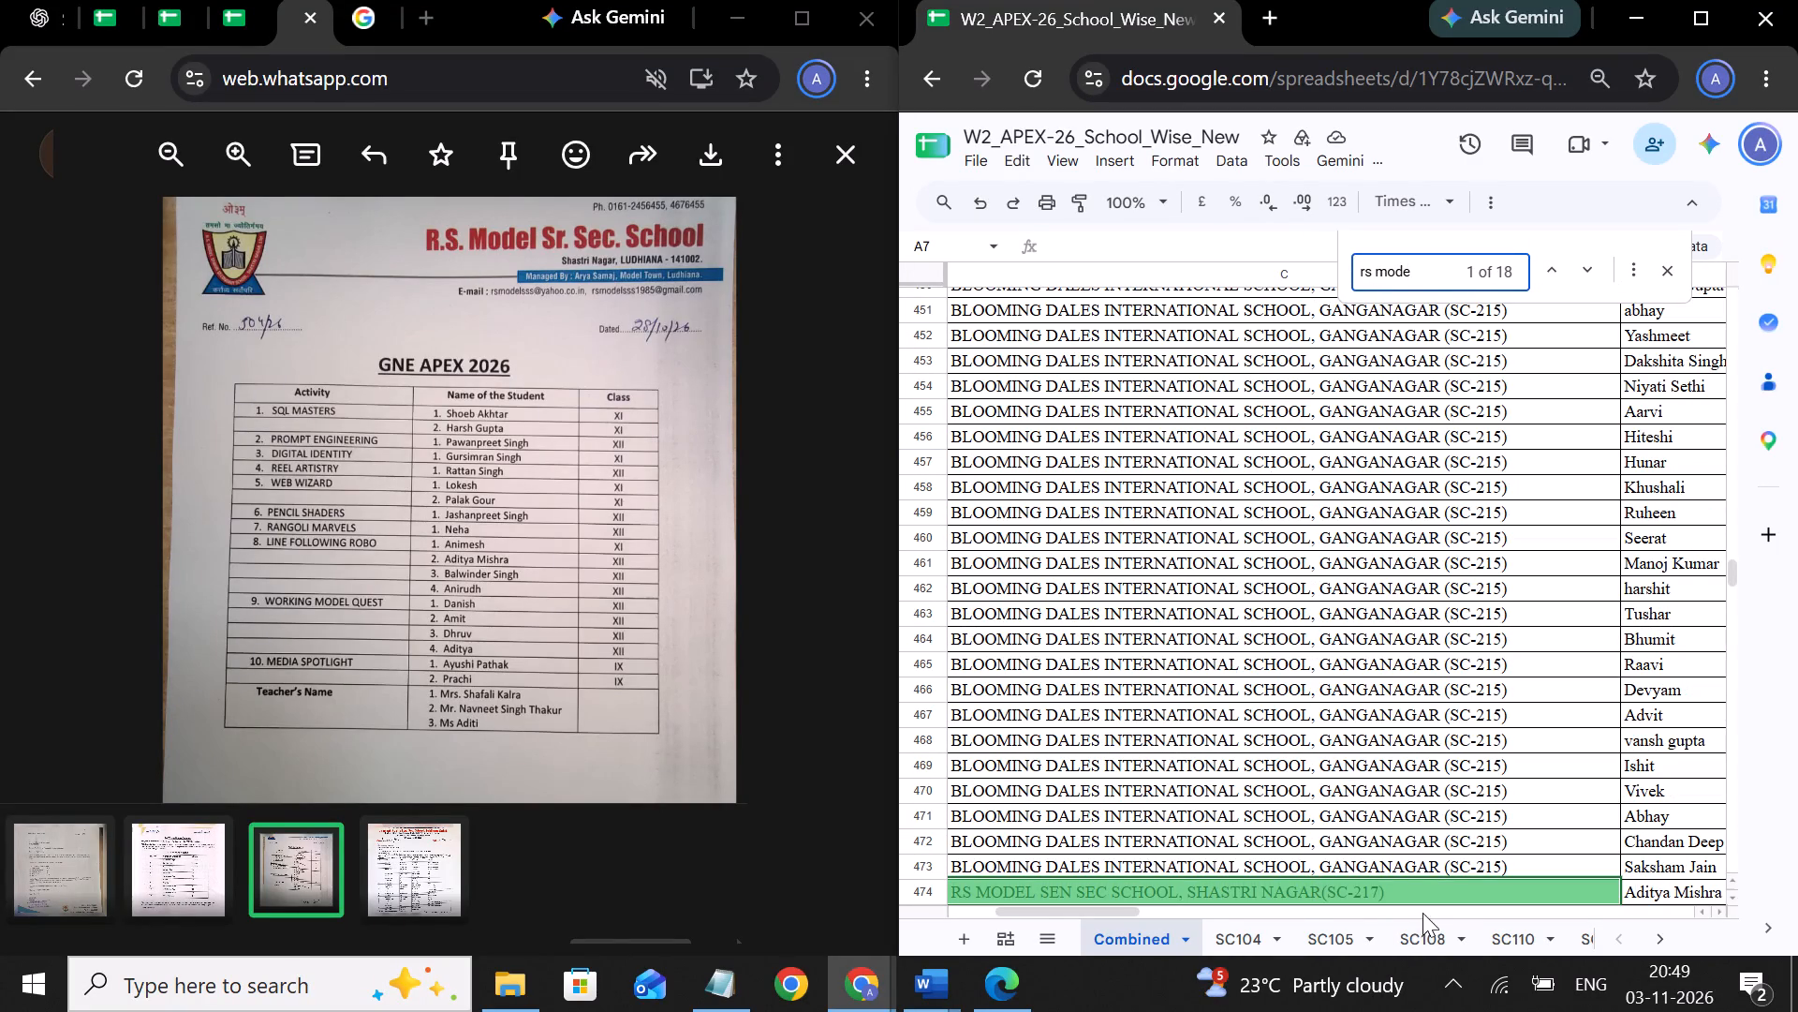
pyautogui.hscroll(-13, 1436, 930)
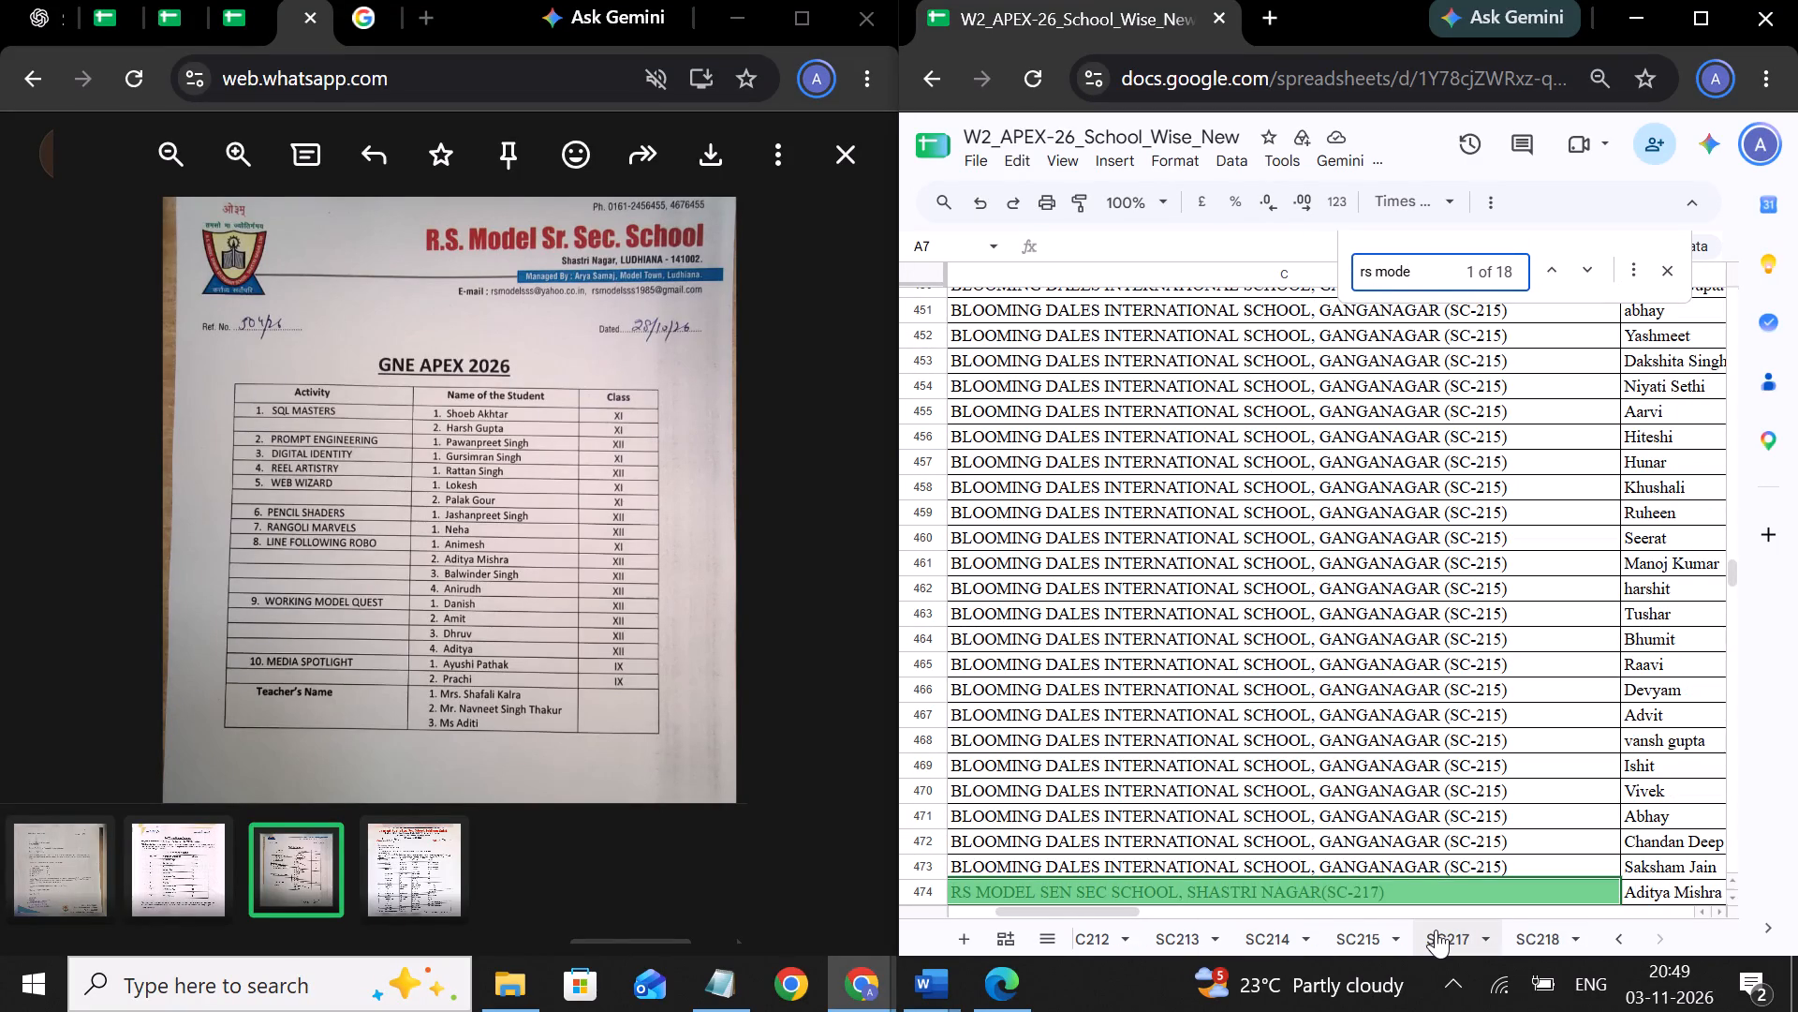
pyautogui.click(1436, 930)
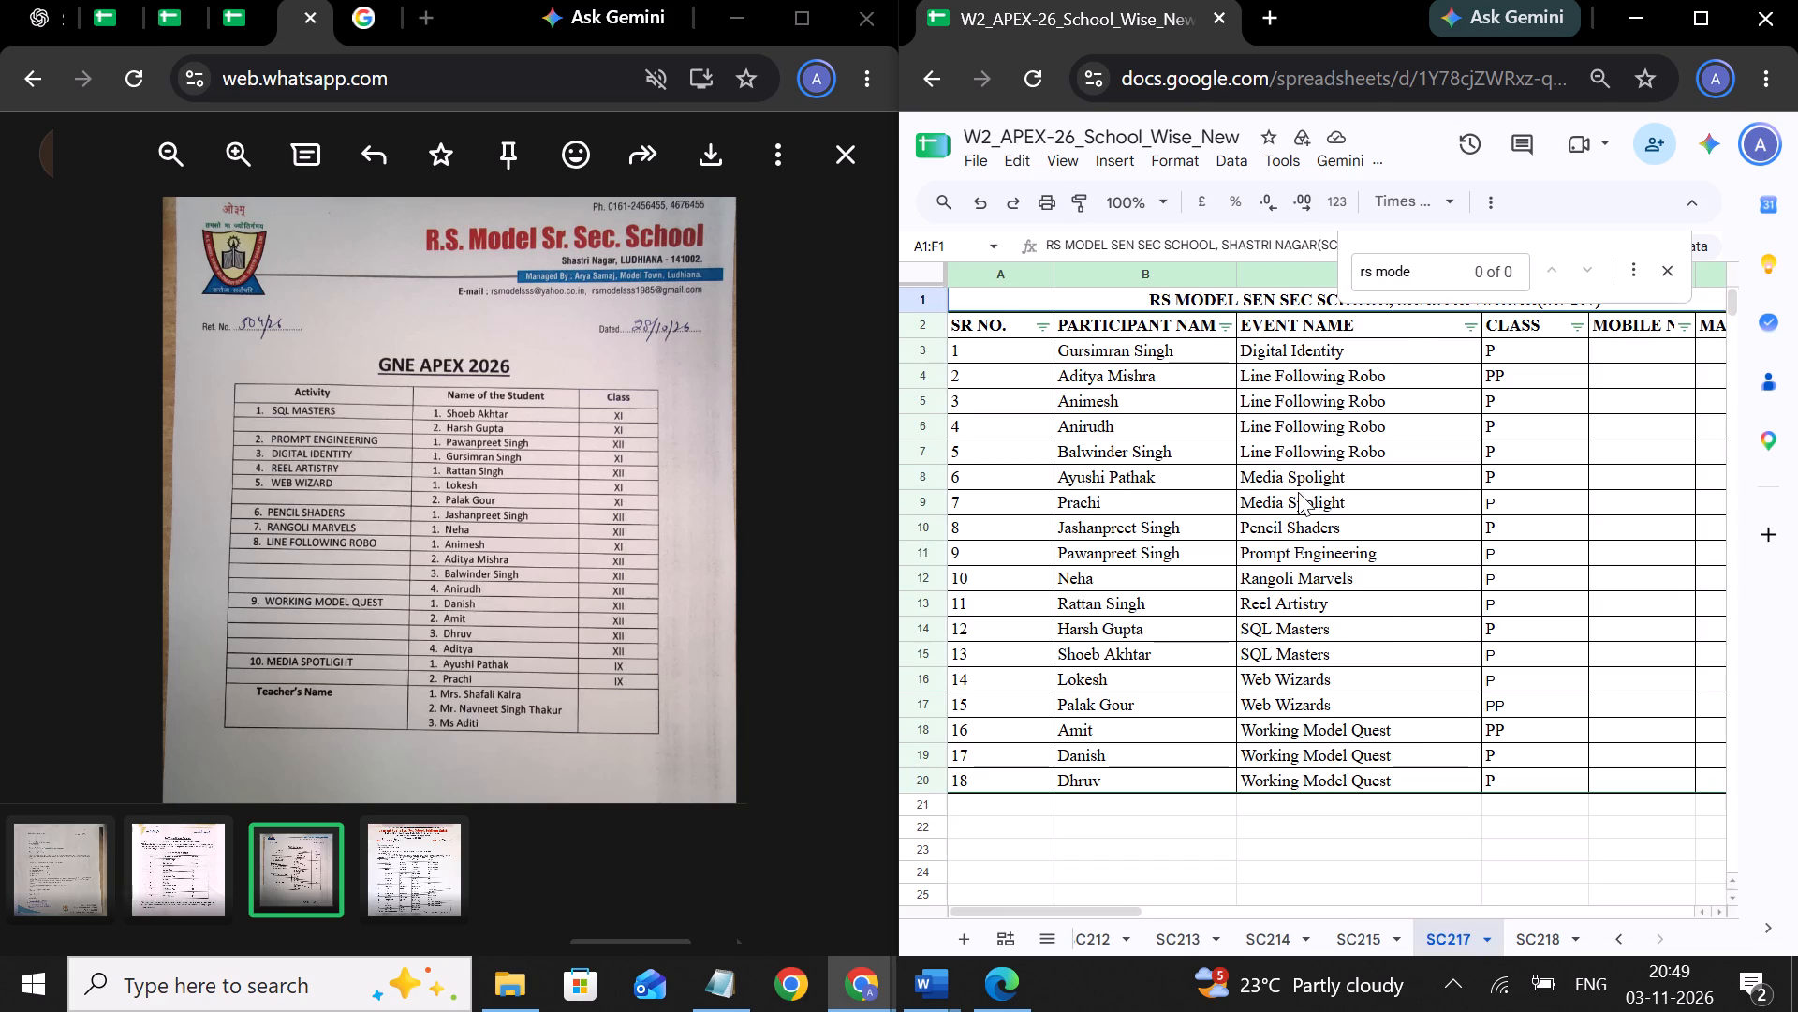
# Clear the search text in the spreadsheet's find box.
pyautogui.doubleClick(1443, 276)
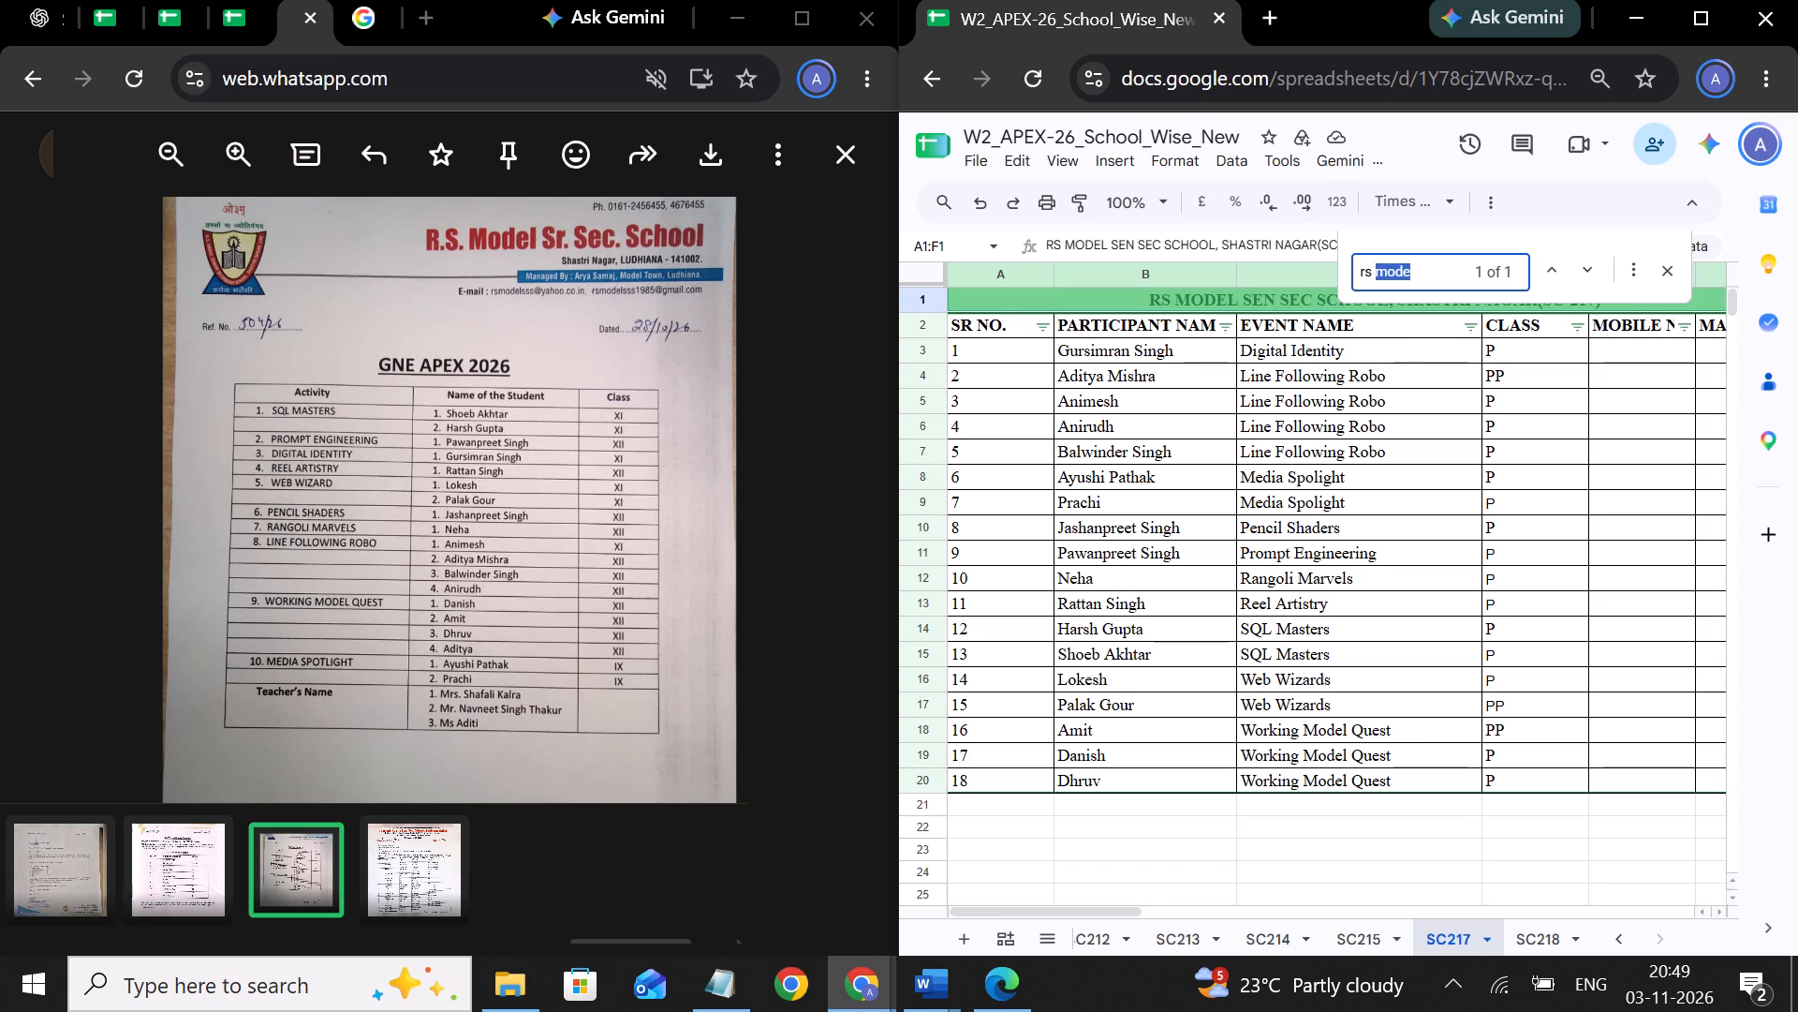
pyautogui.press('BackSpace')
pyautogui.press('BackSpace')
pyautogui.press('BackSpace')
pyautogui.press('BackSpace')
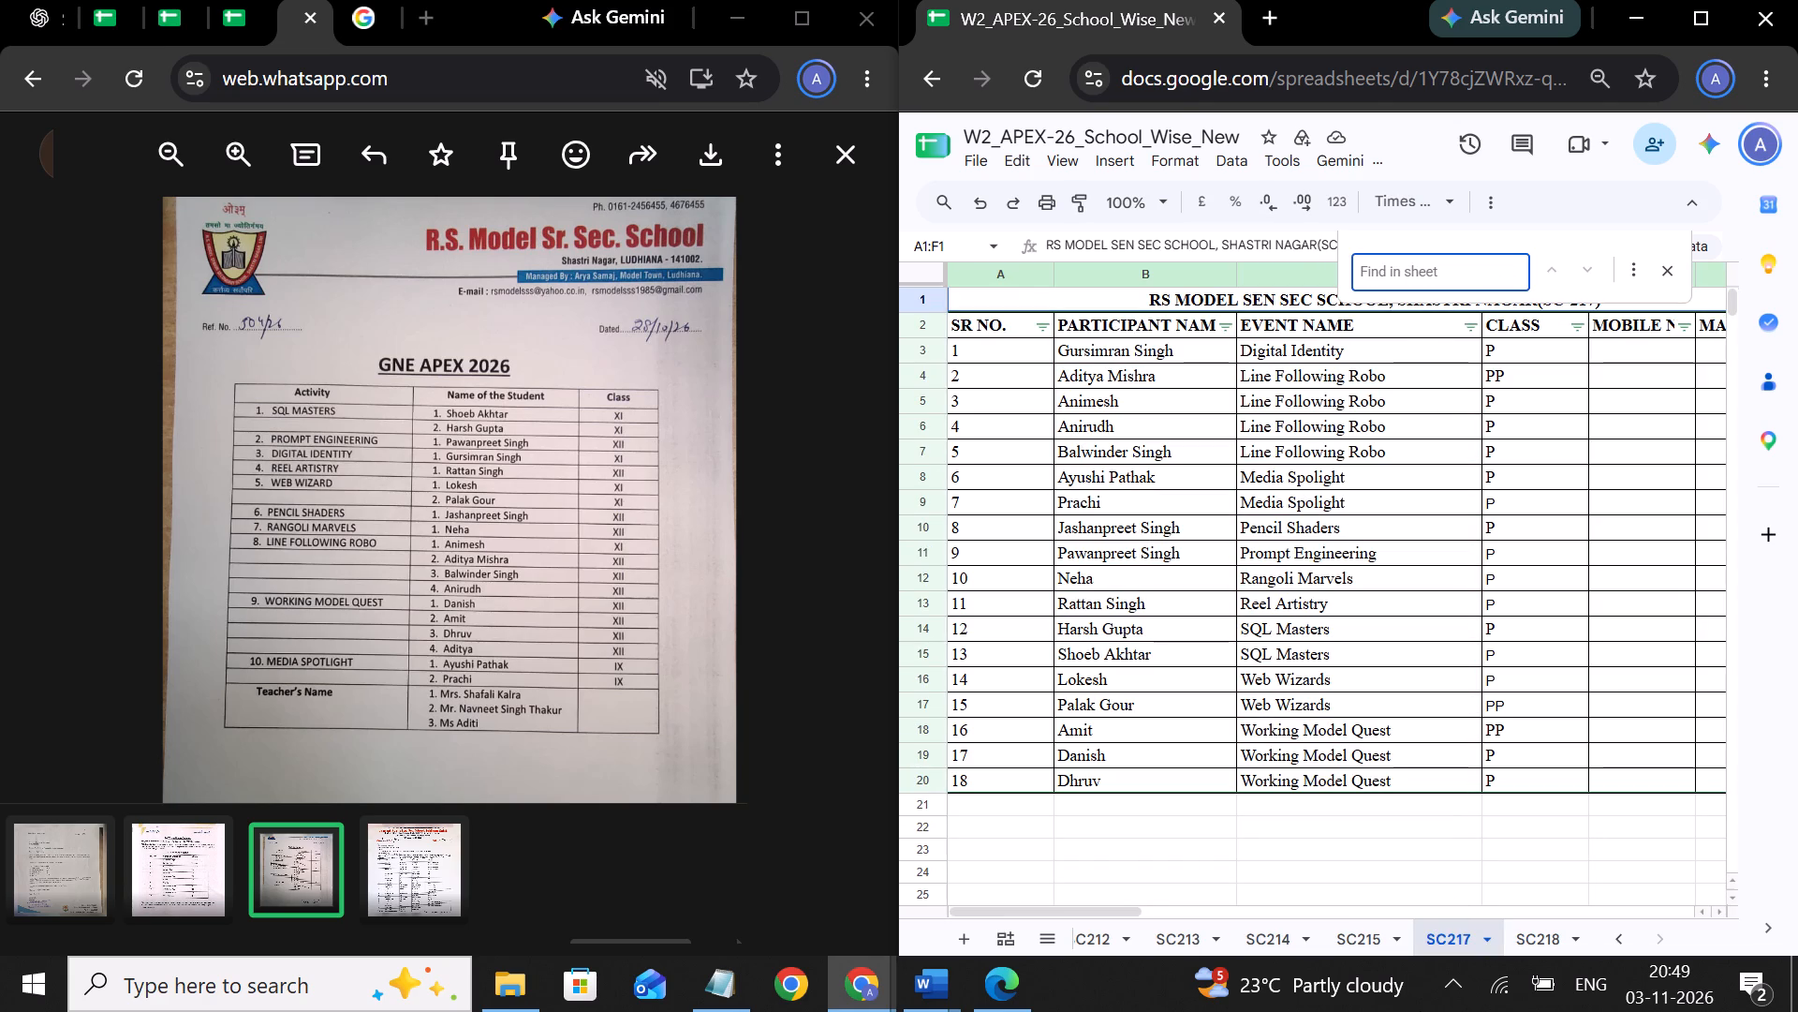
# Check the participant names in sheet SC217 against the school's GNE APEX 2026 list photo, starting from the first participant row.
pyautogui.click(1445, 982)
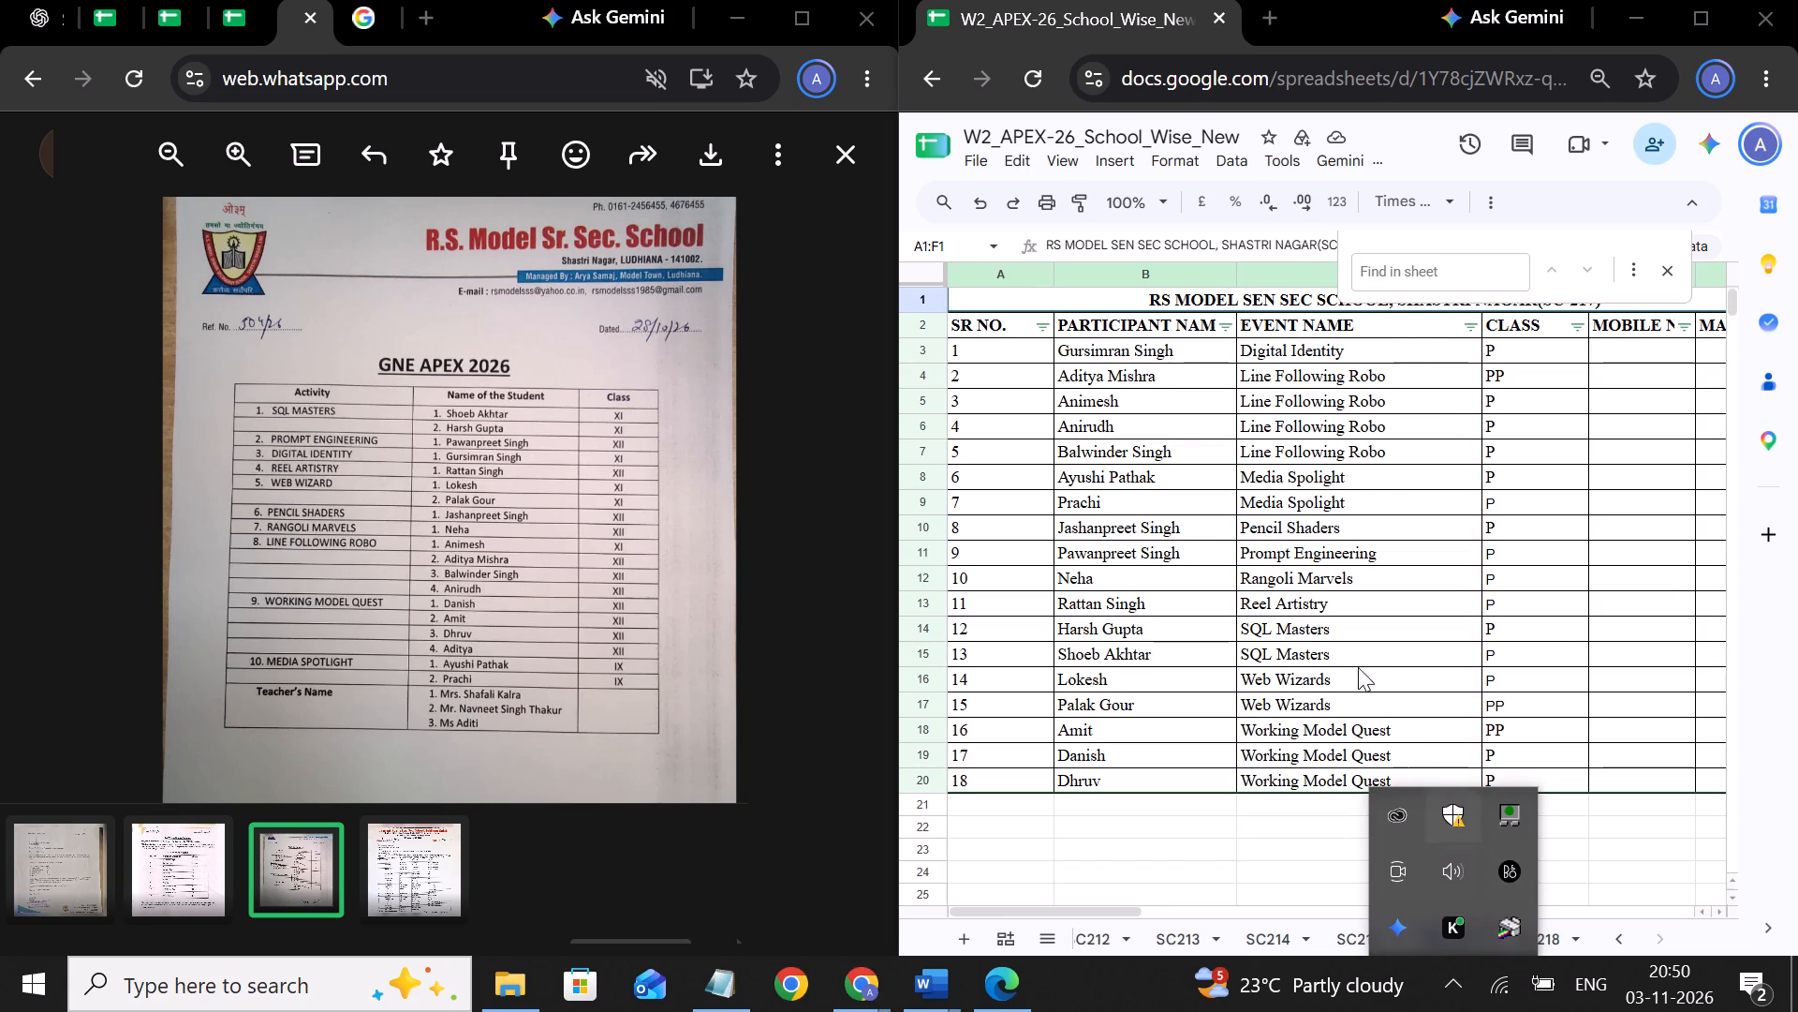
pyautogui.scroll(1, 1389, 488)
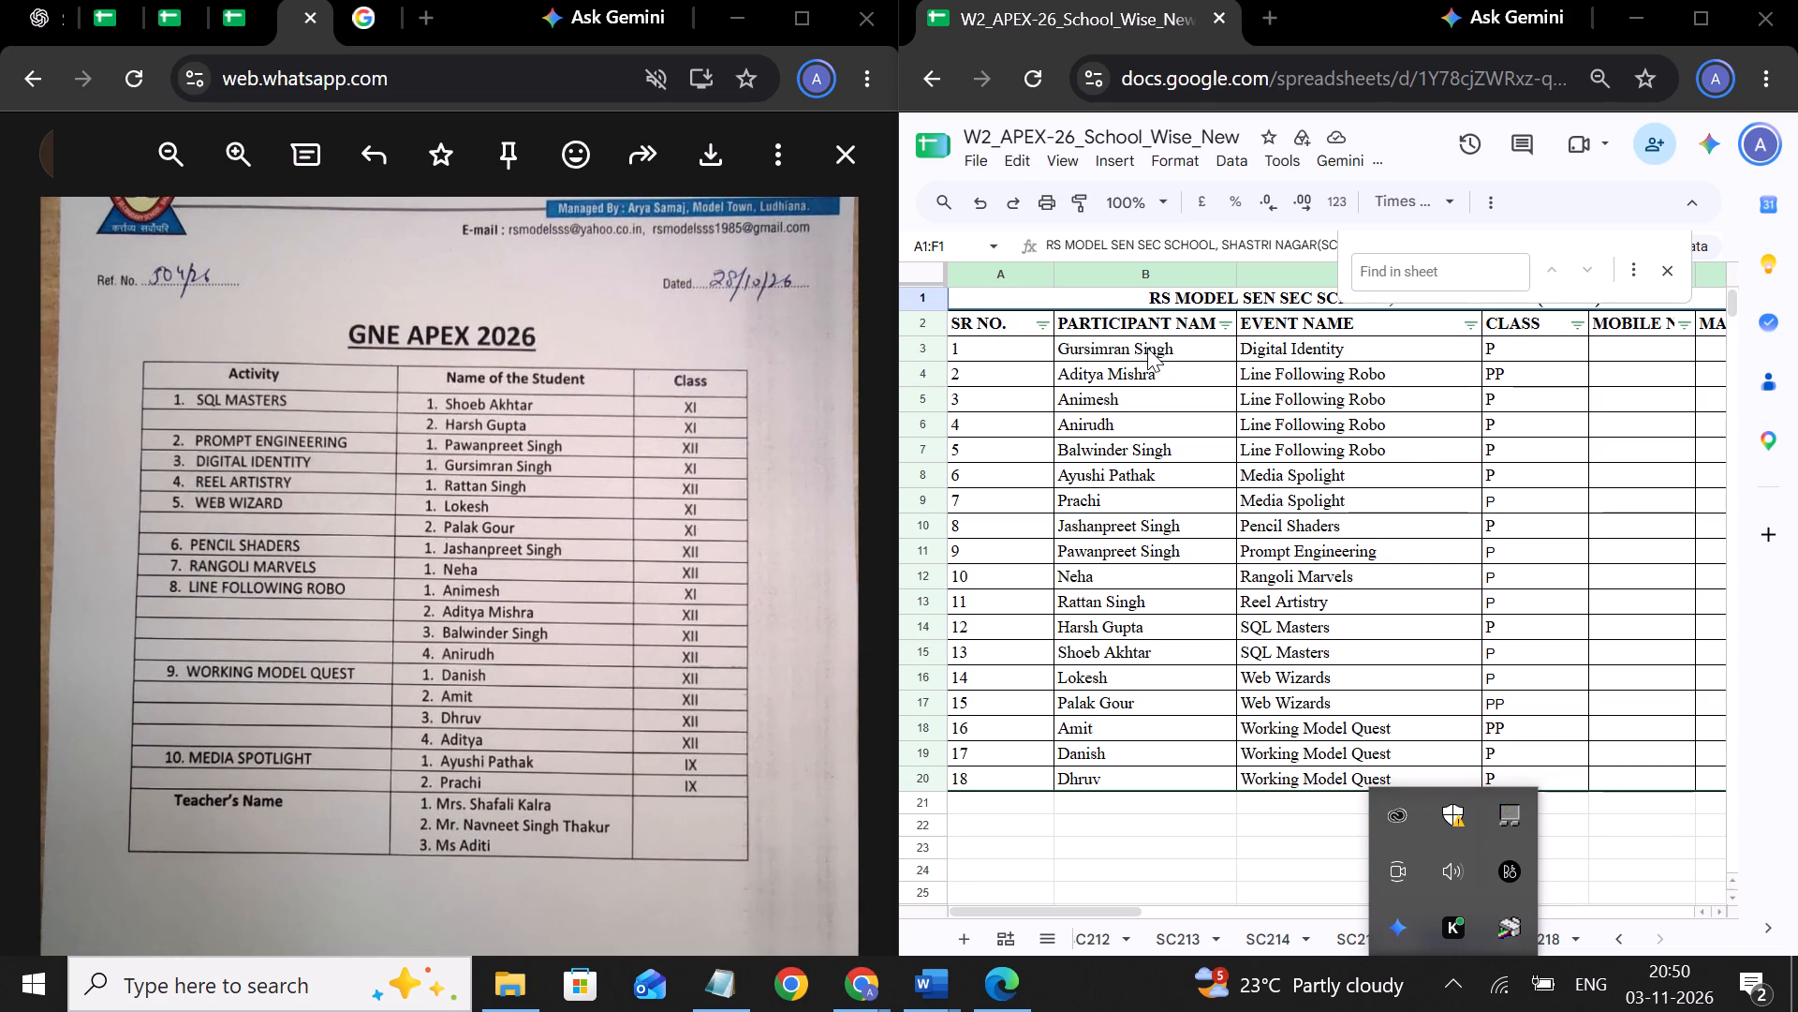
pyautogui.click(1147, 348)
pyautogui.press('Down')
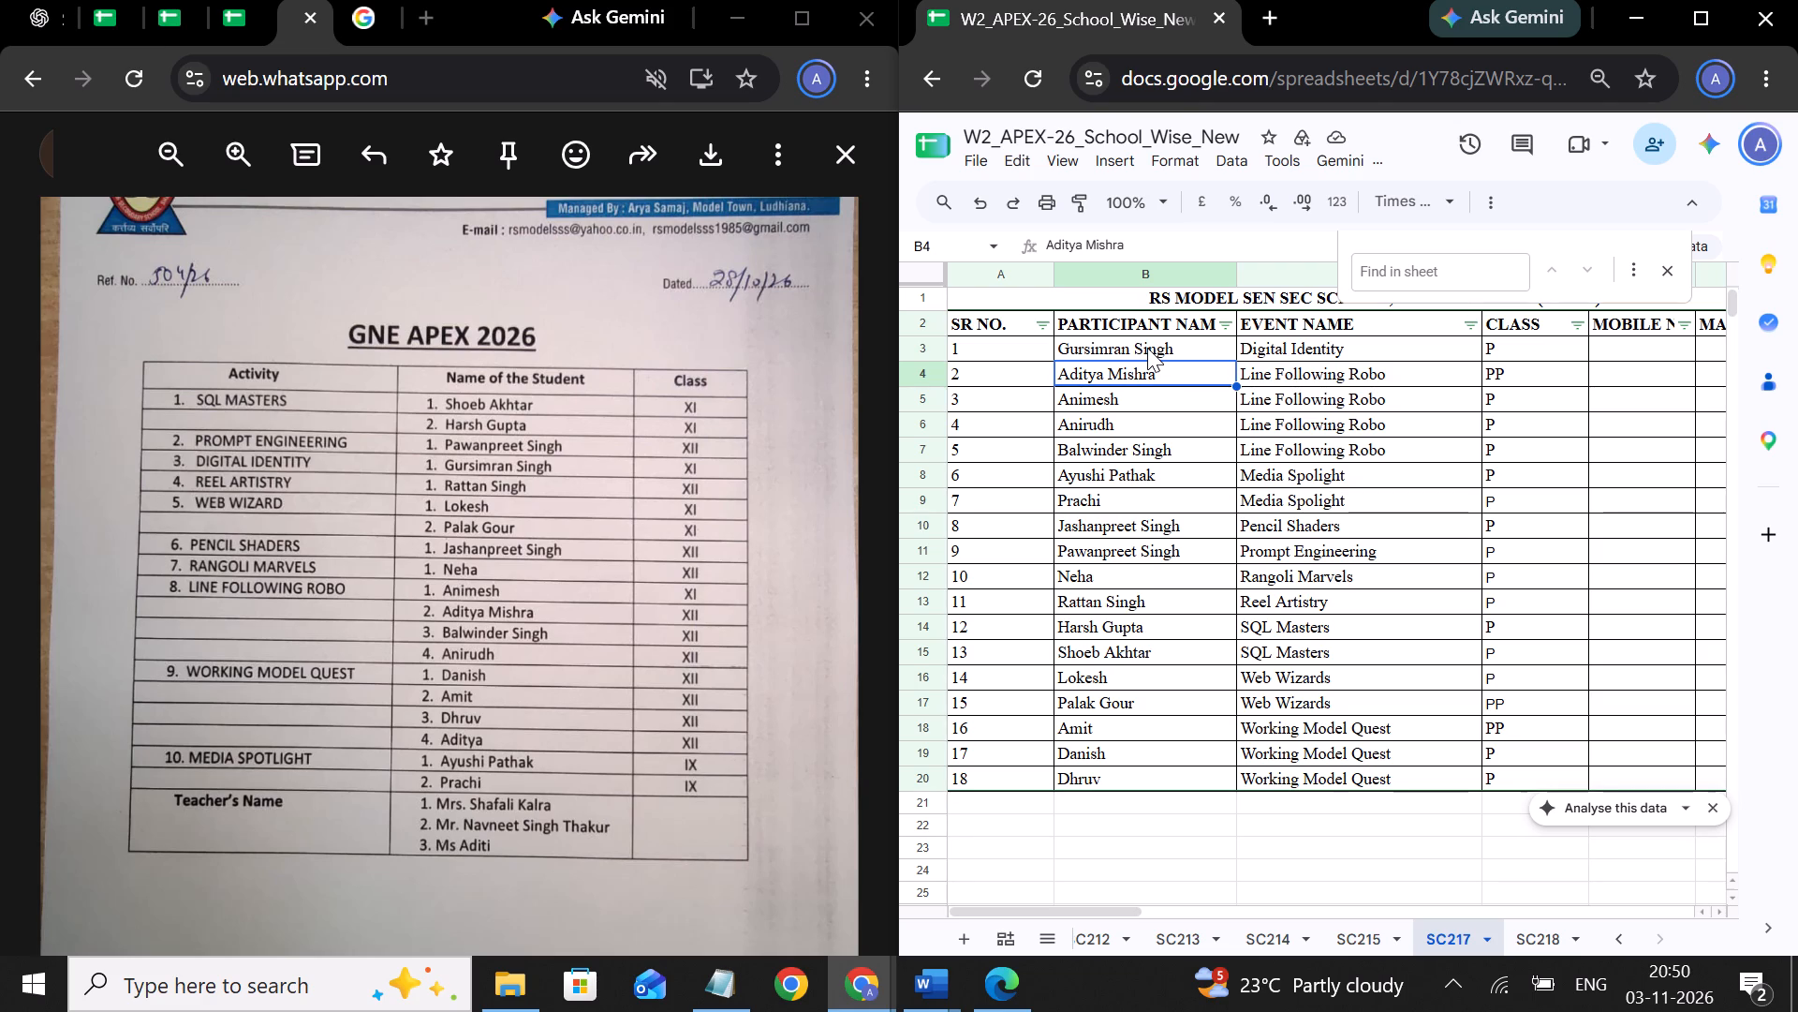
# Check the participant names and events in sheet SC217 row by row against the student list in the GNE APEX 2026 letter.
pyautogui.press('Down')
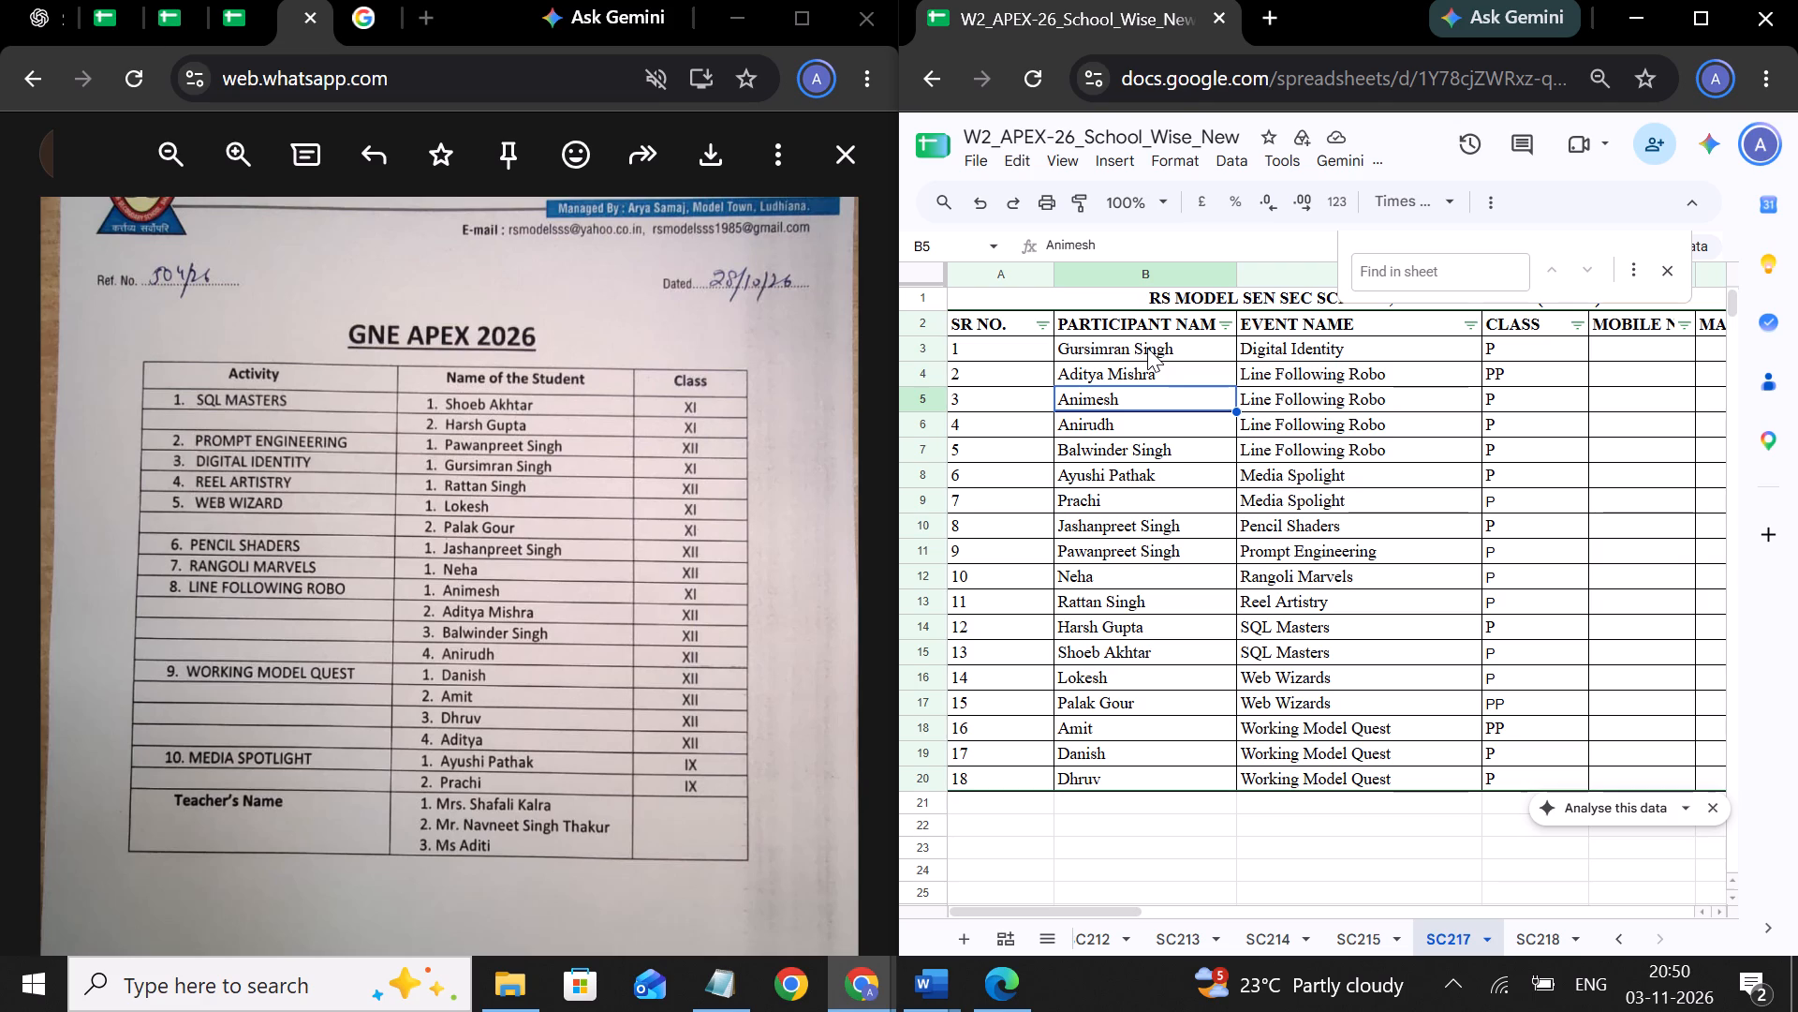
pyautogui.press('Down')
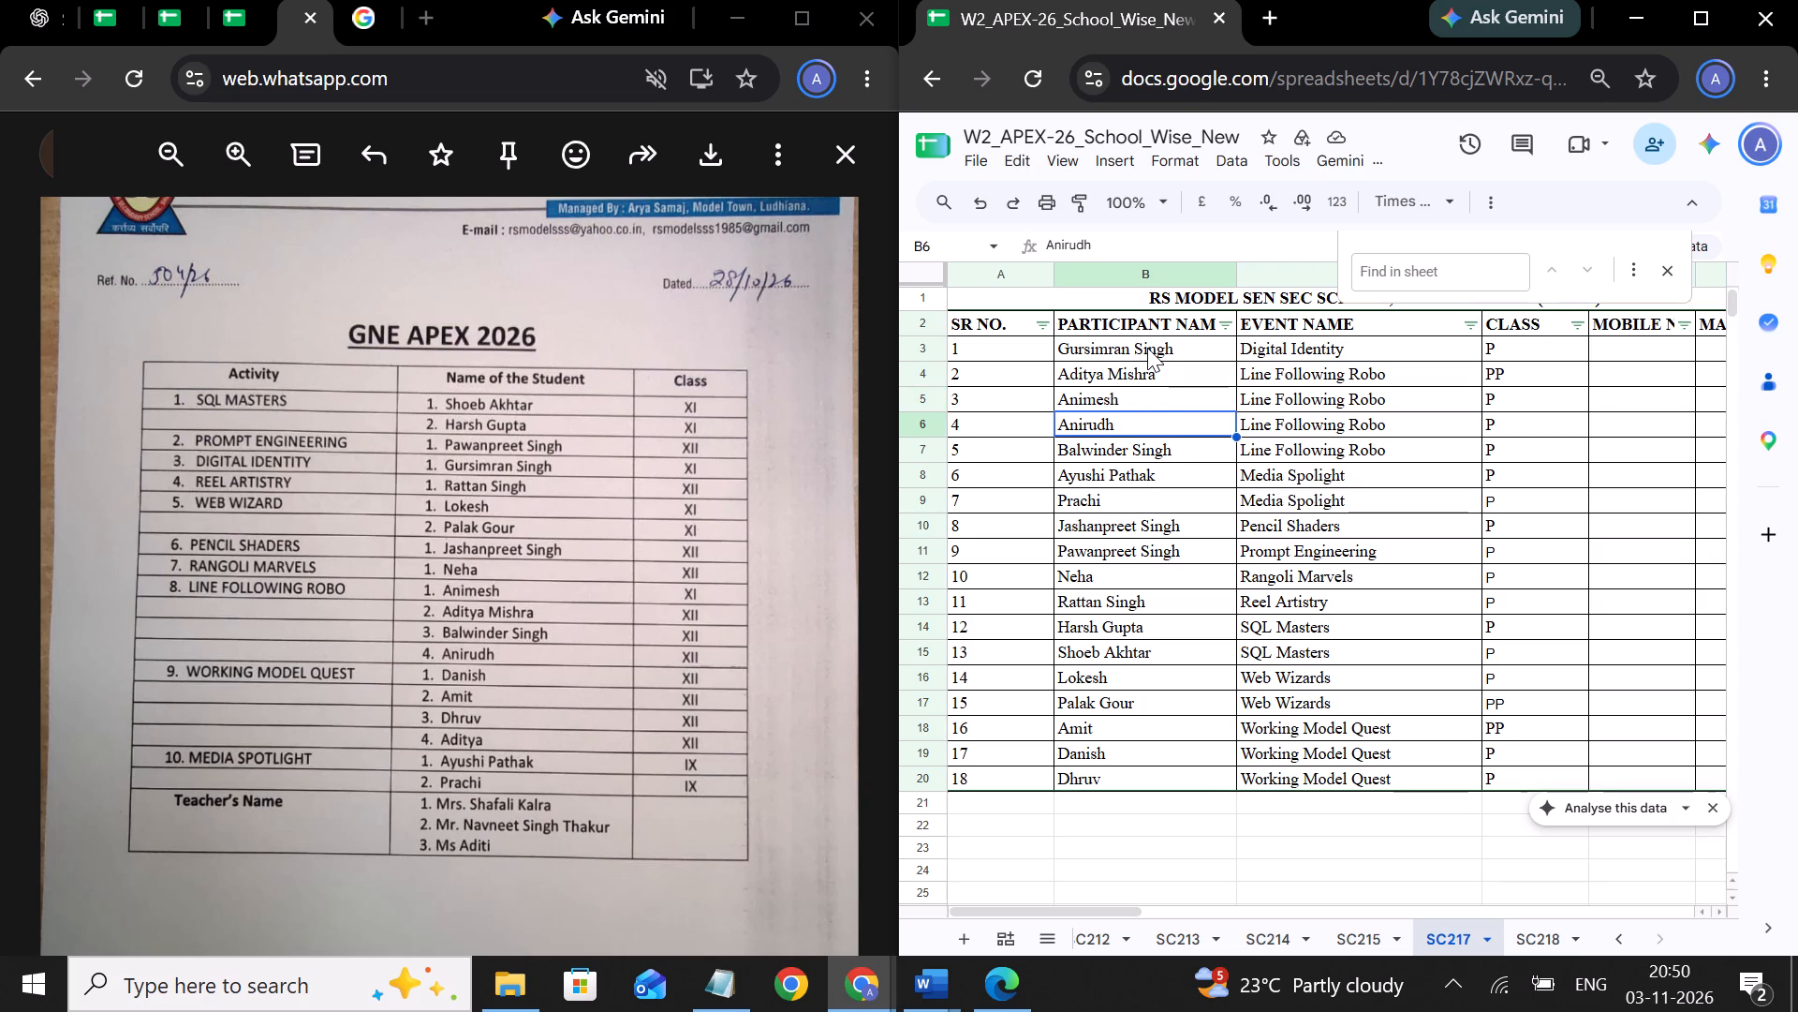
pyautogui.click(1150, 452)
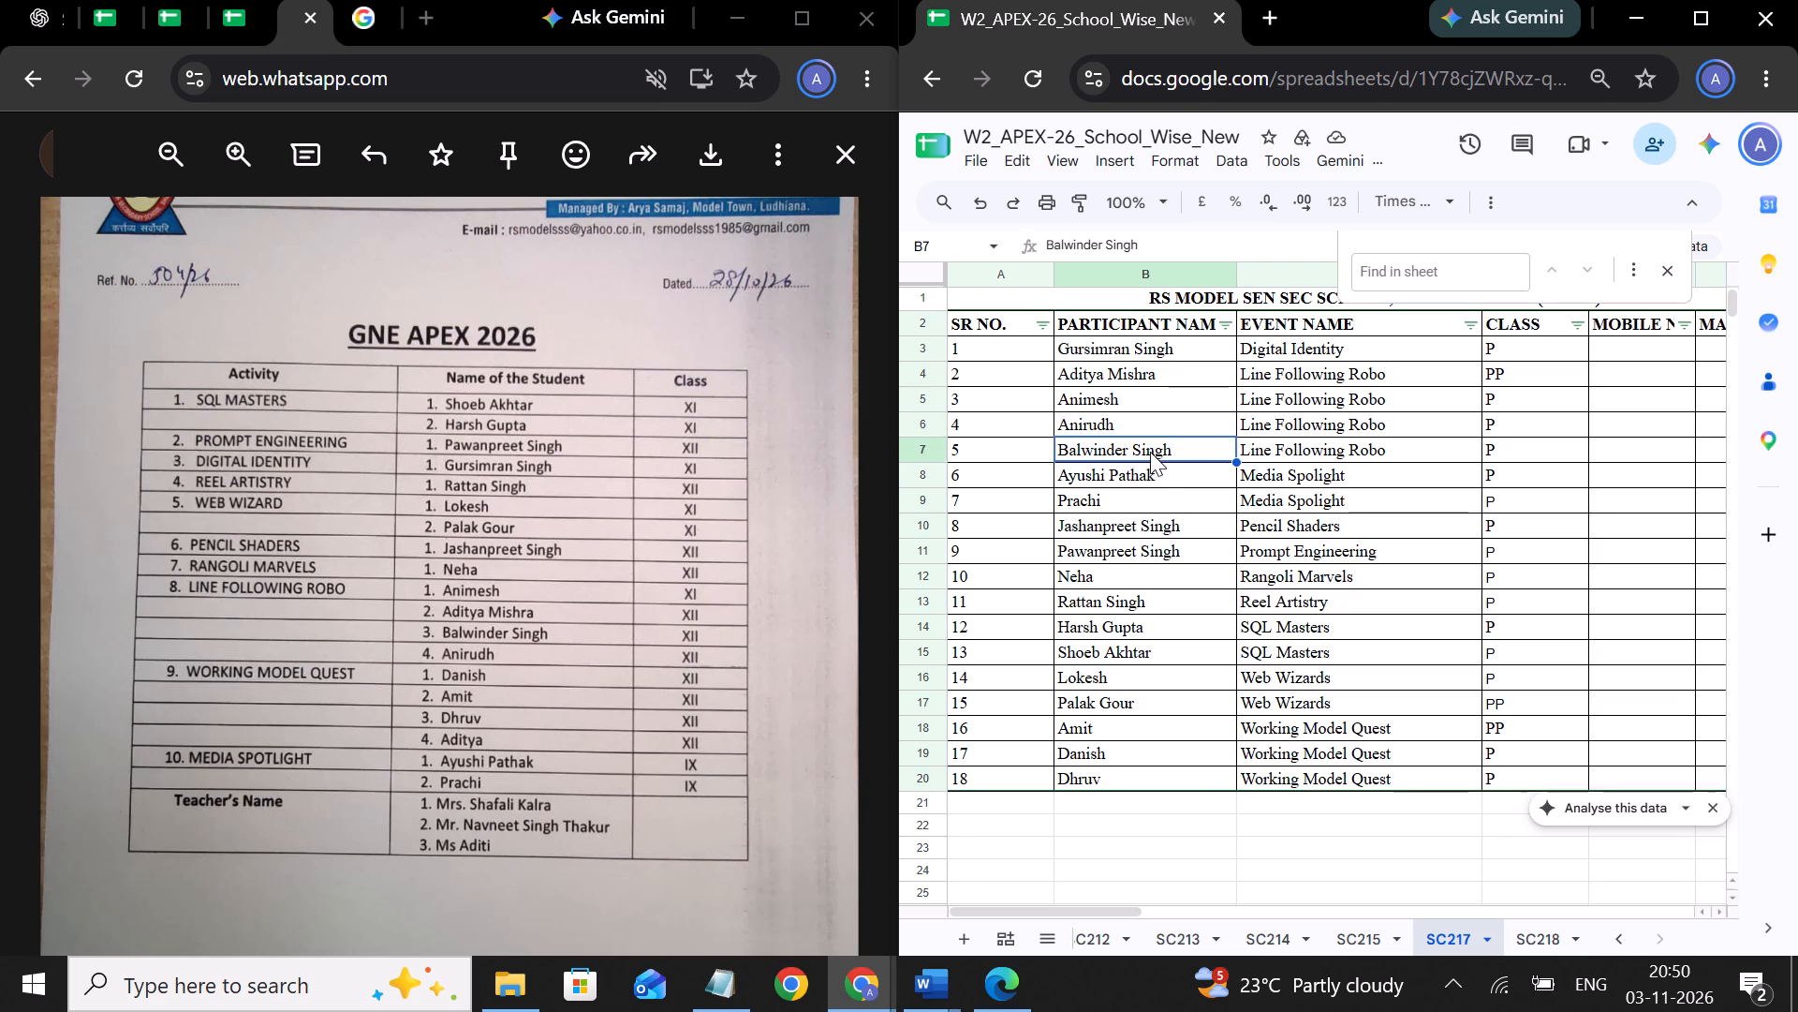
pyautogui.click(1159, 481)
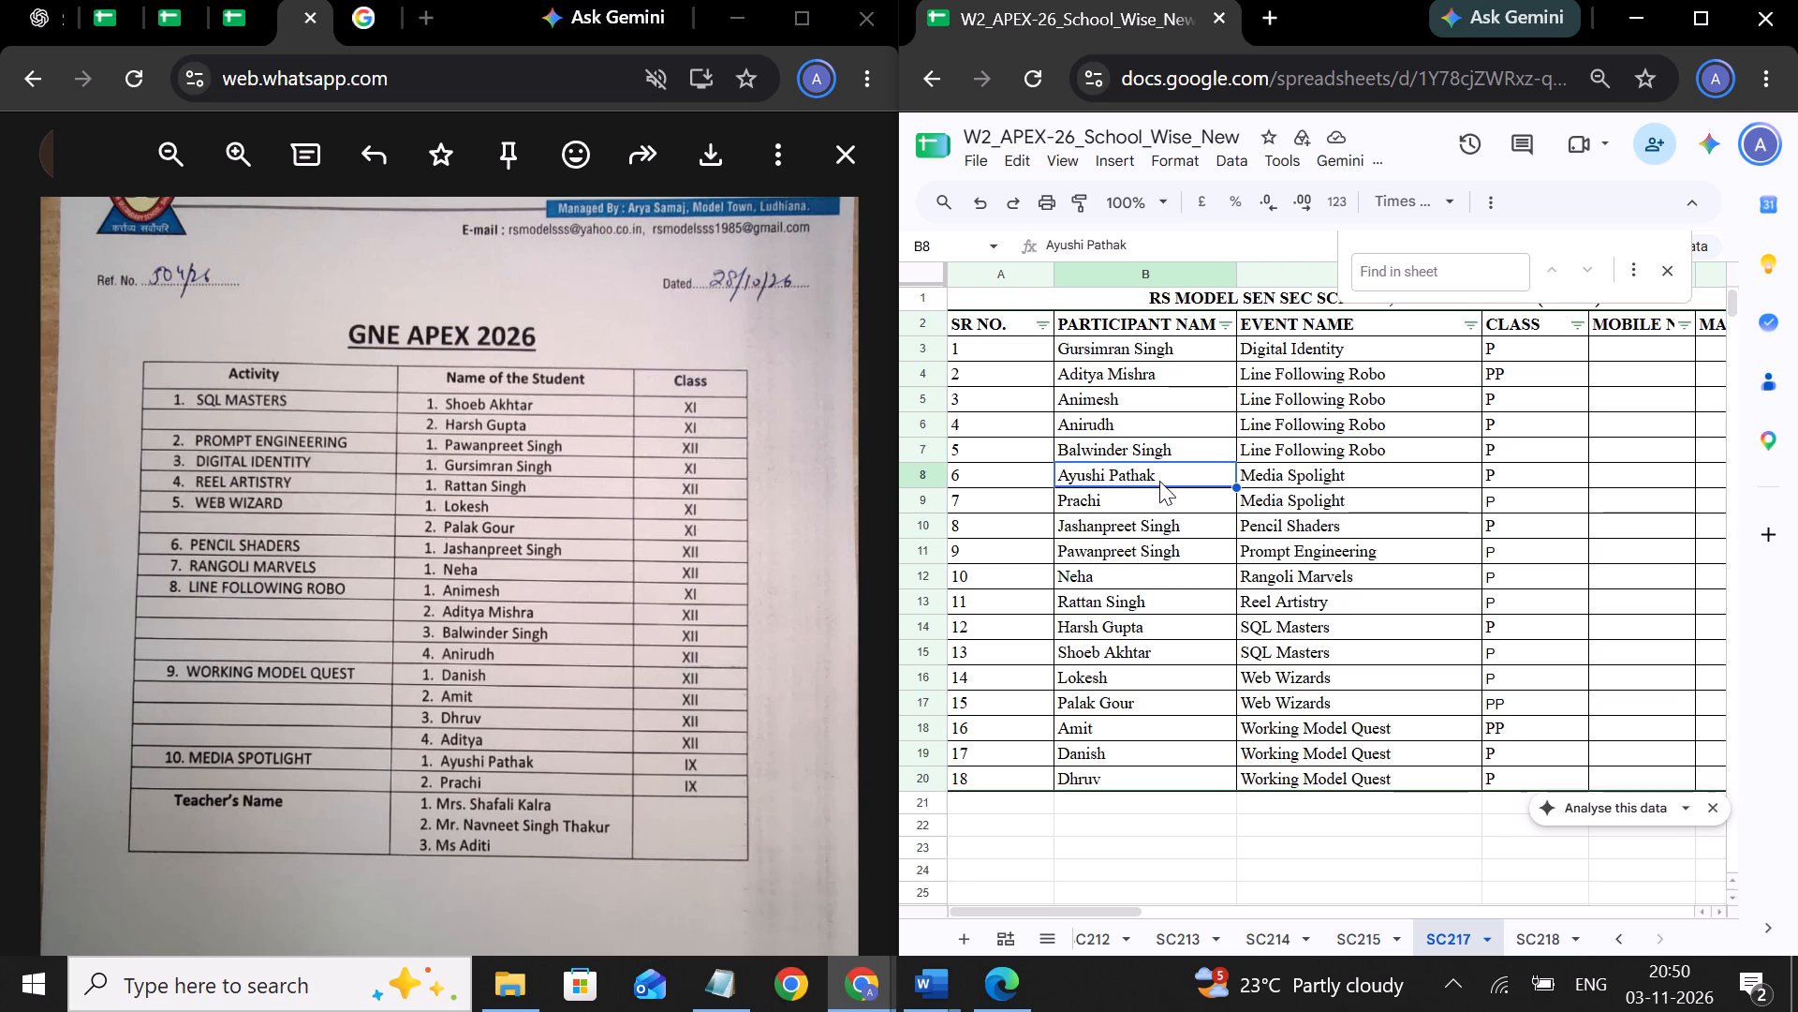
pyautogui.click(1161, 522)
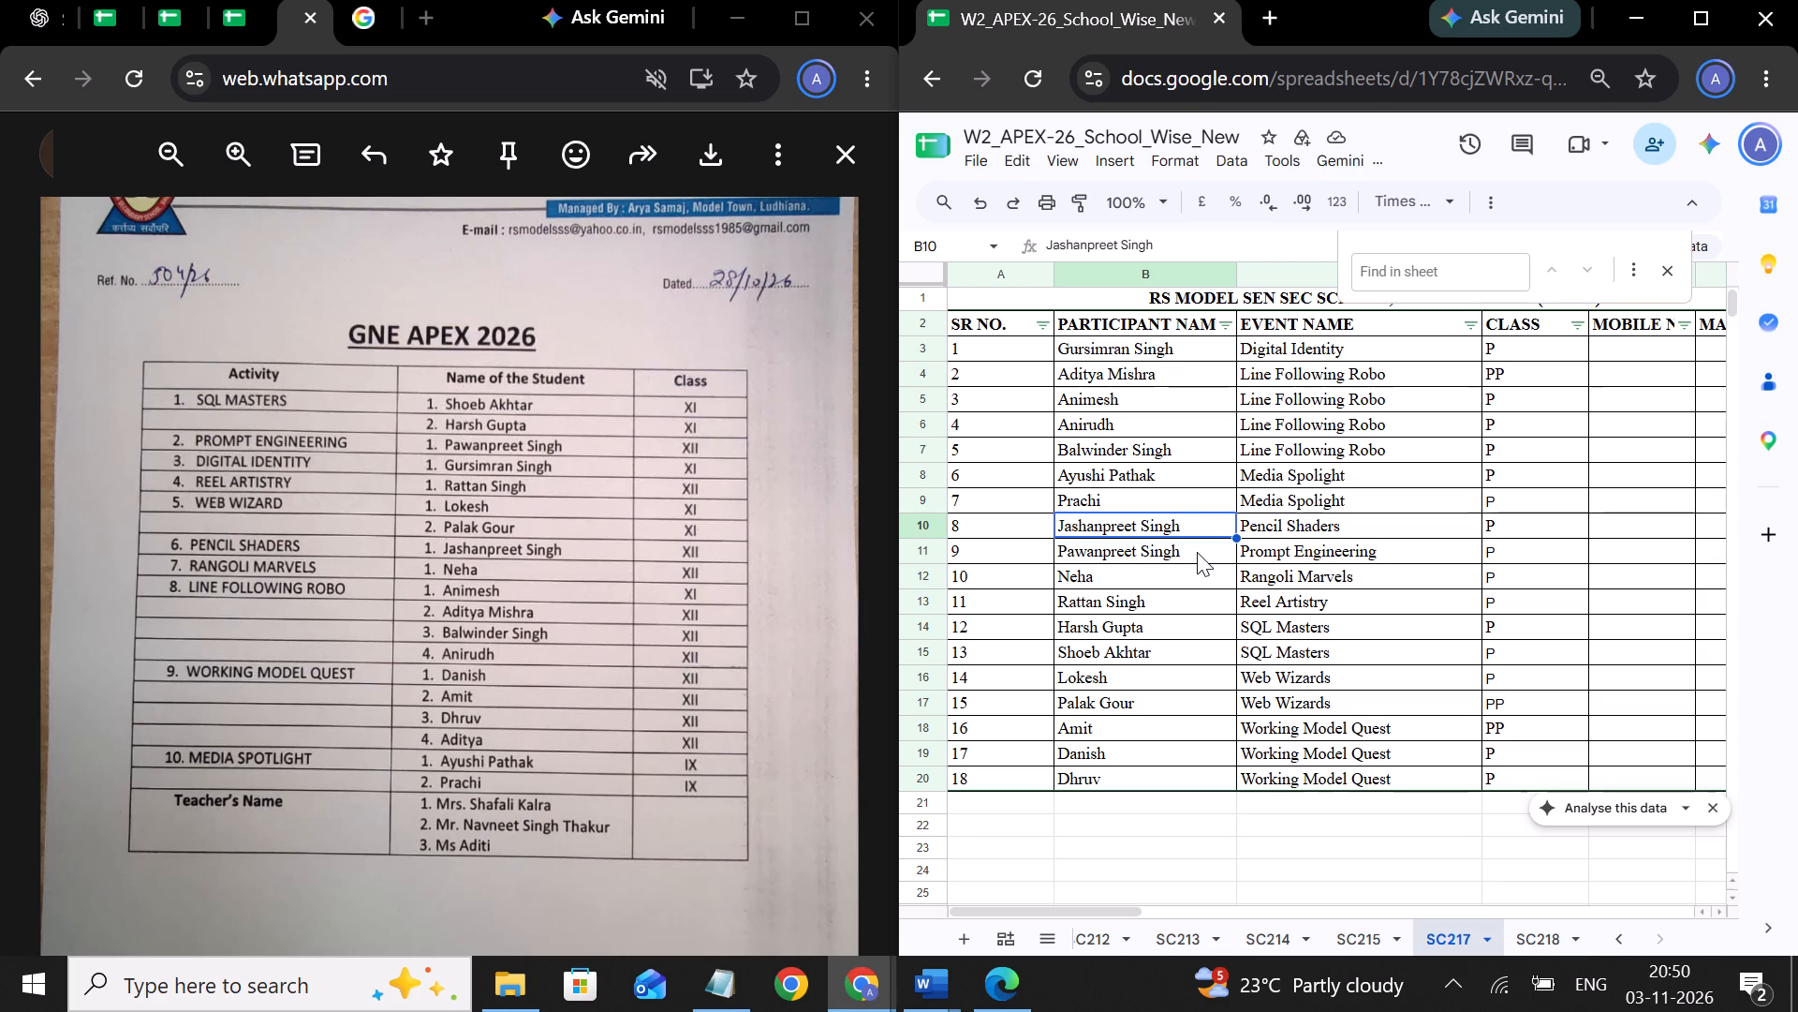
pyautogui.click(1197, 552)
pyautogui.click(1201, 580)
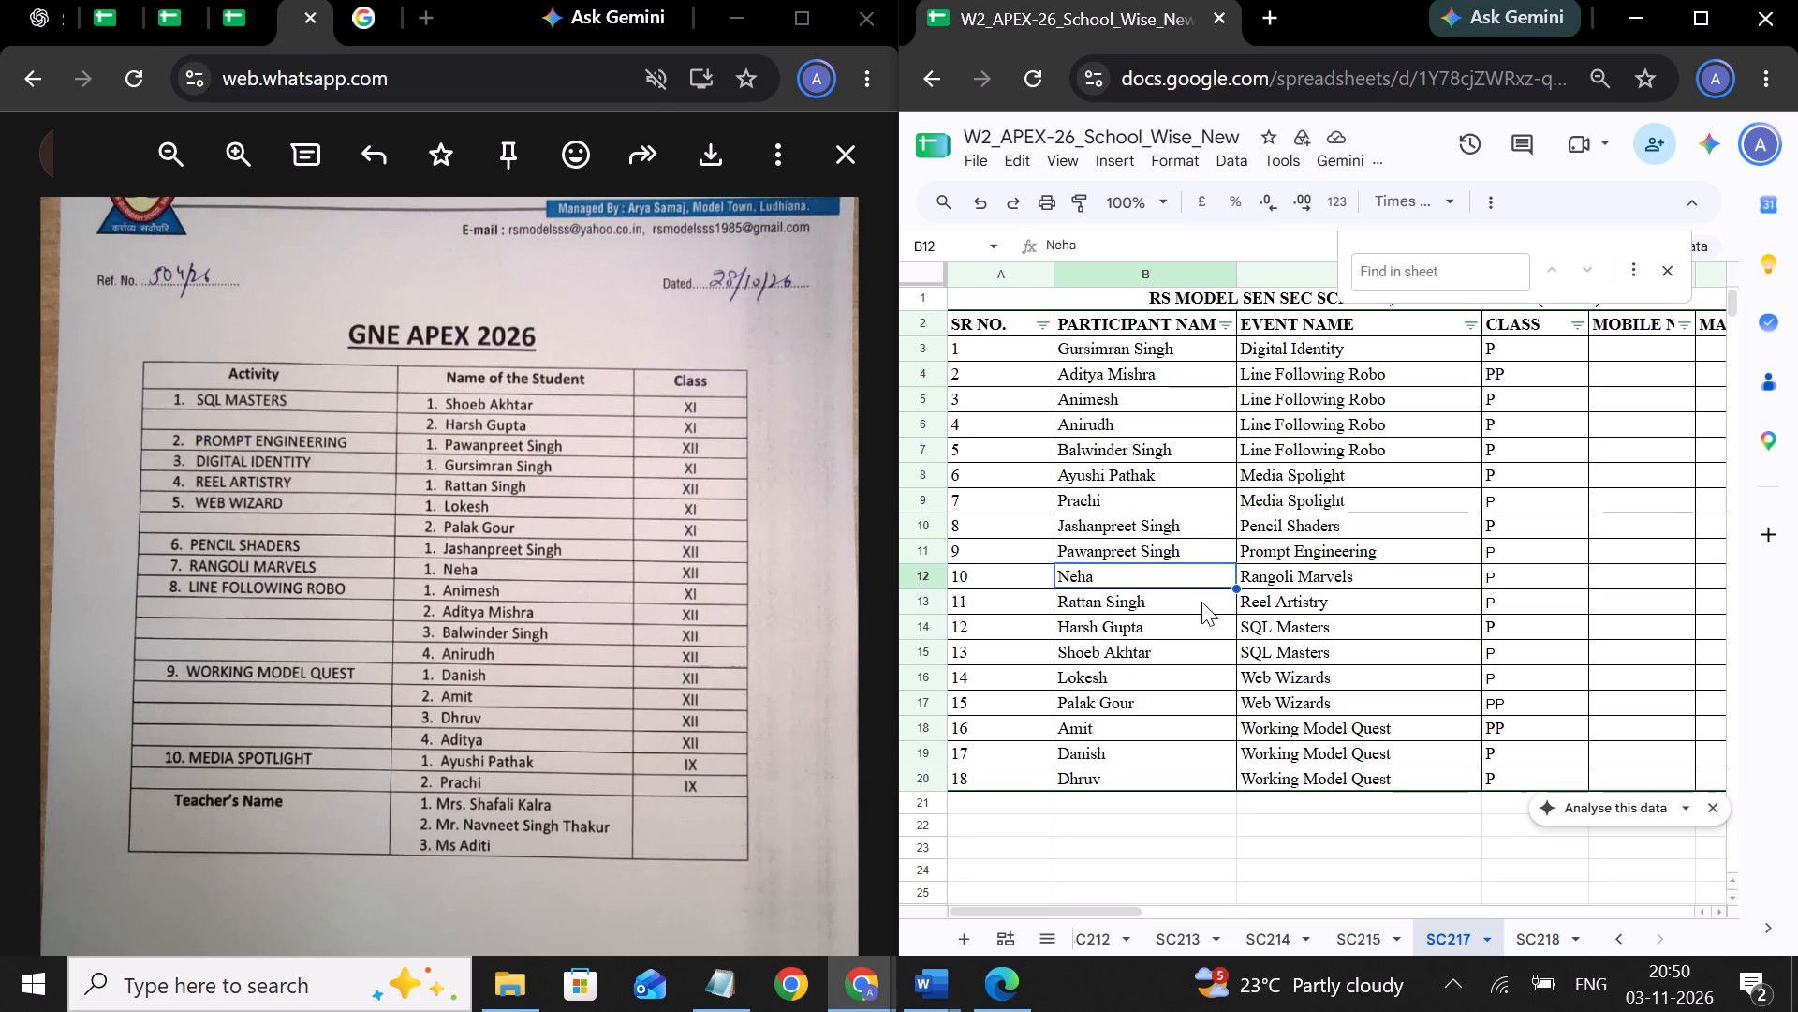
pyautogui.click(1201, 604)
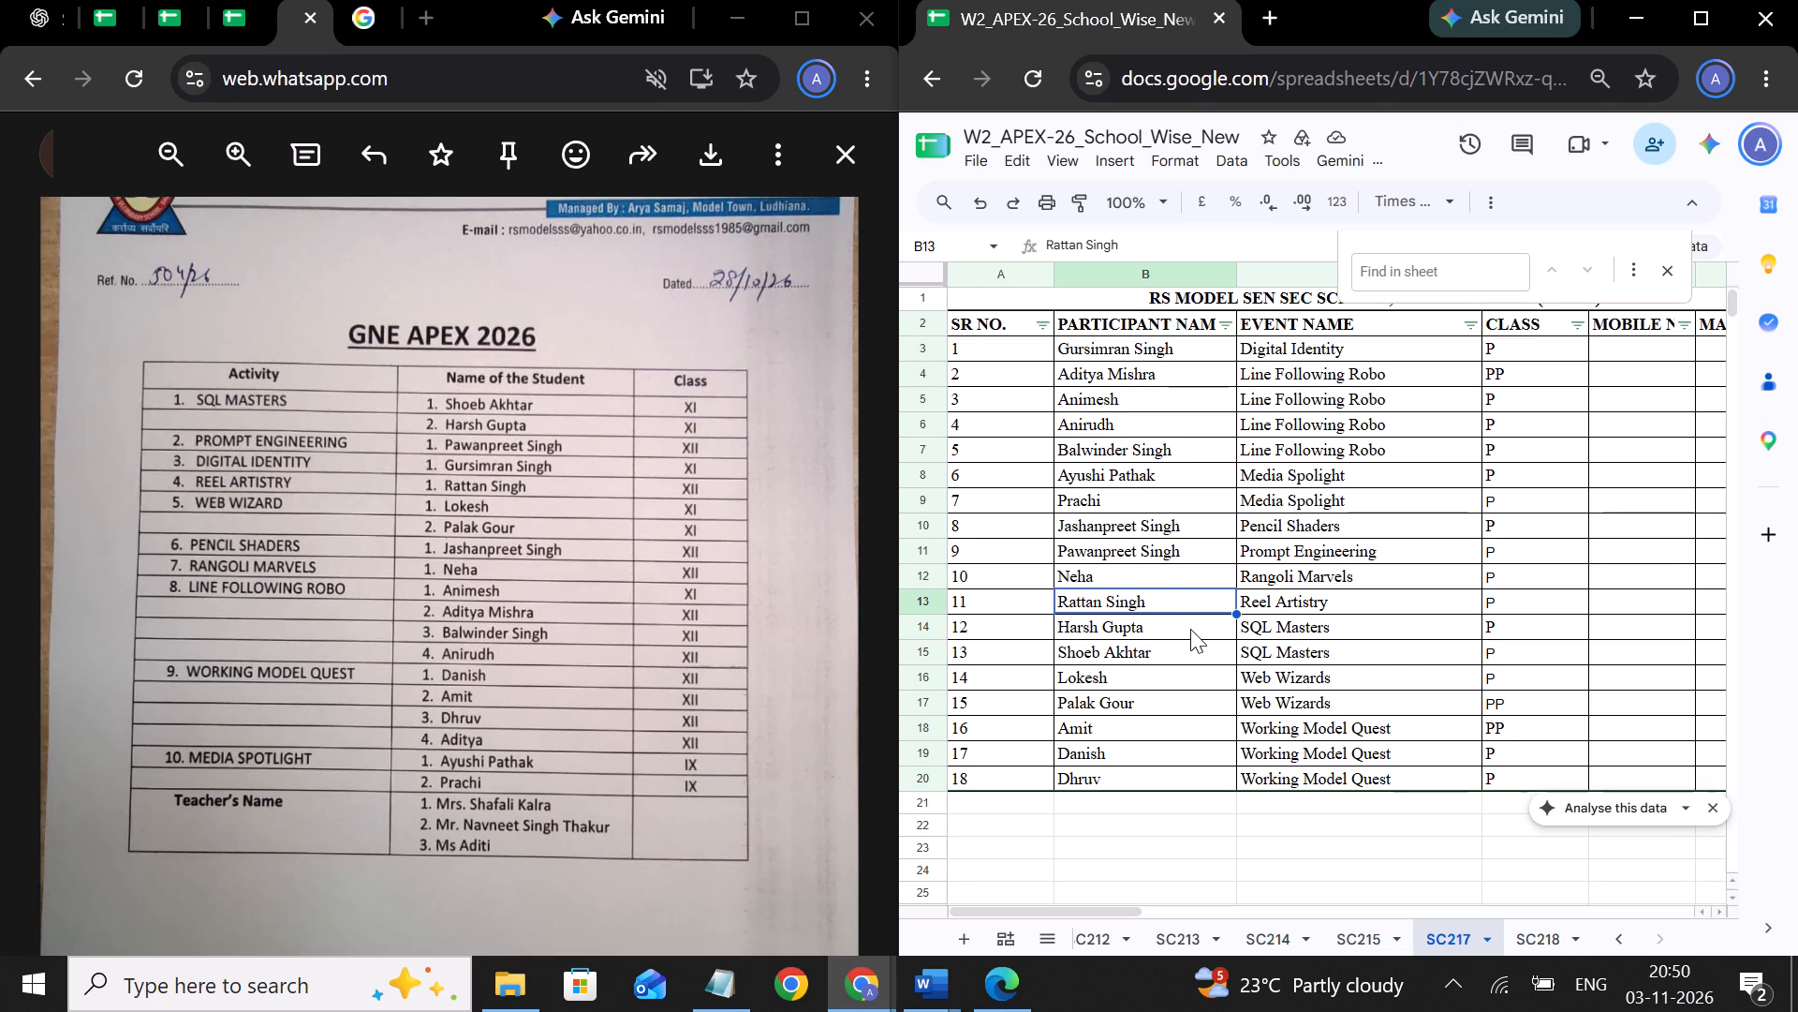
pyautogui.click(1190, 629)
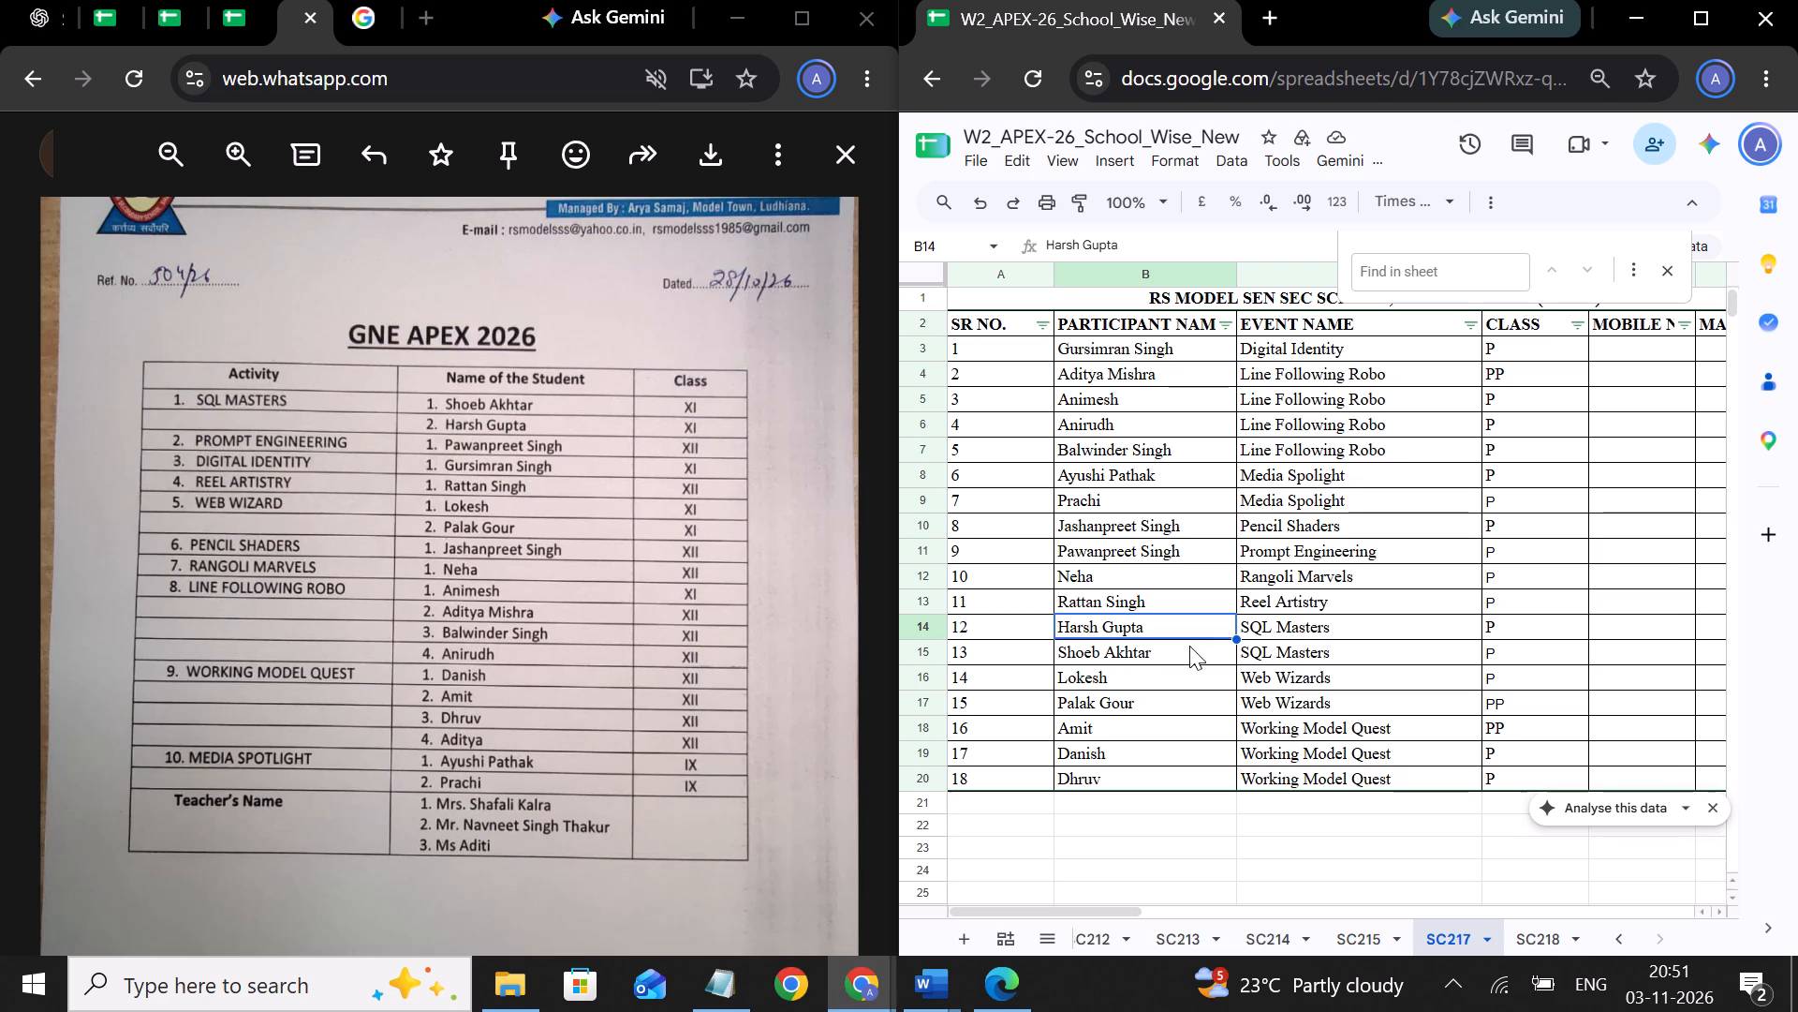
pyautogui.click(1189, 650)
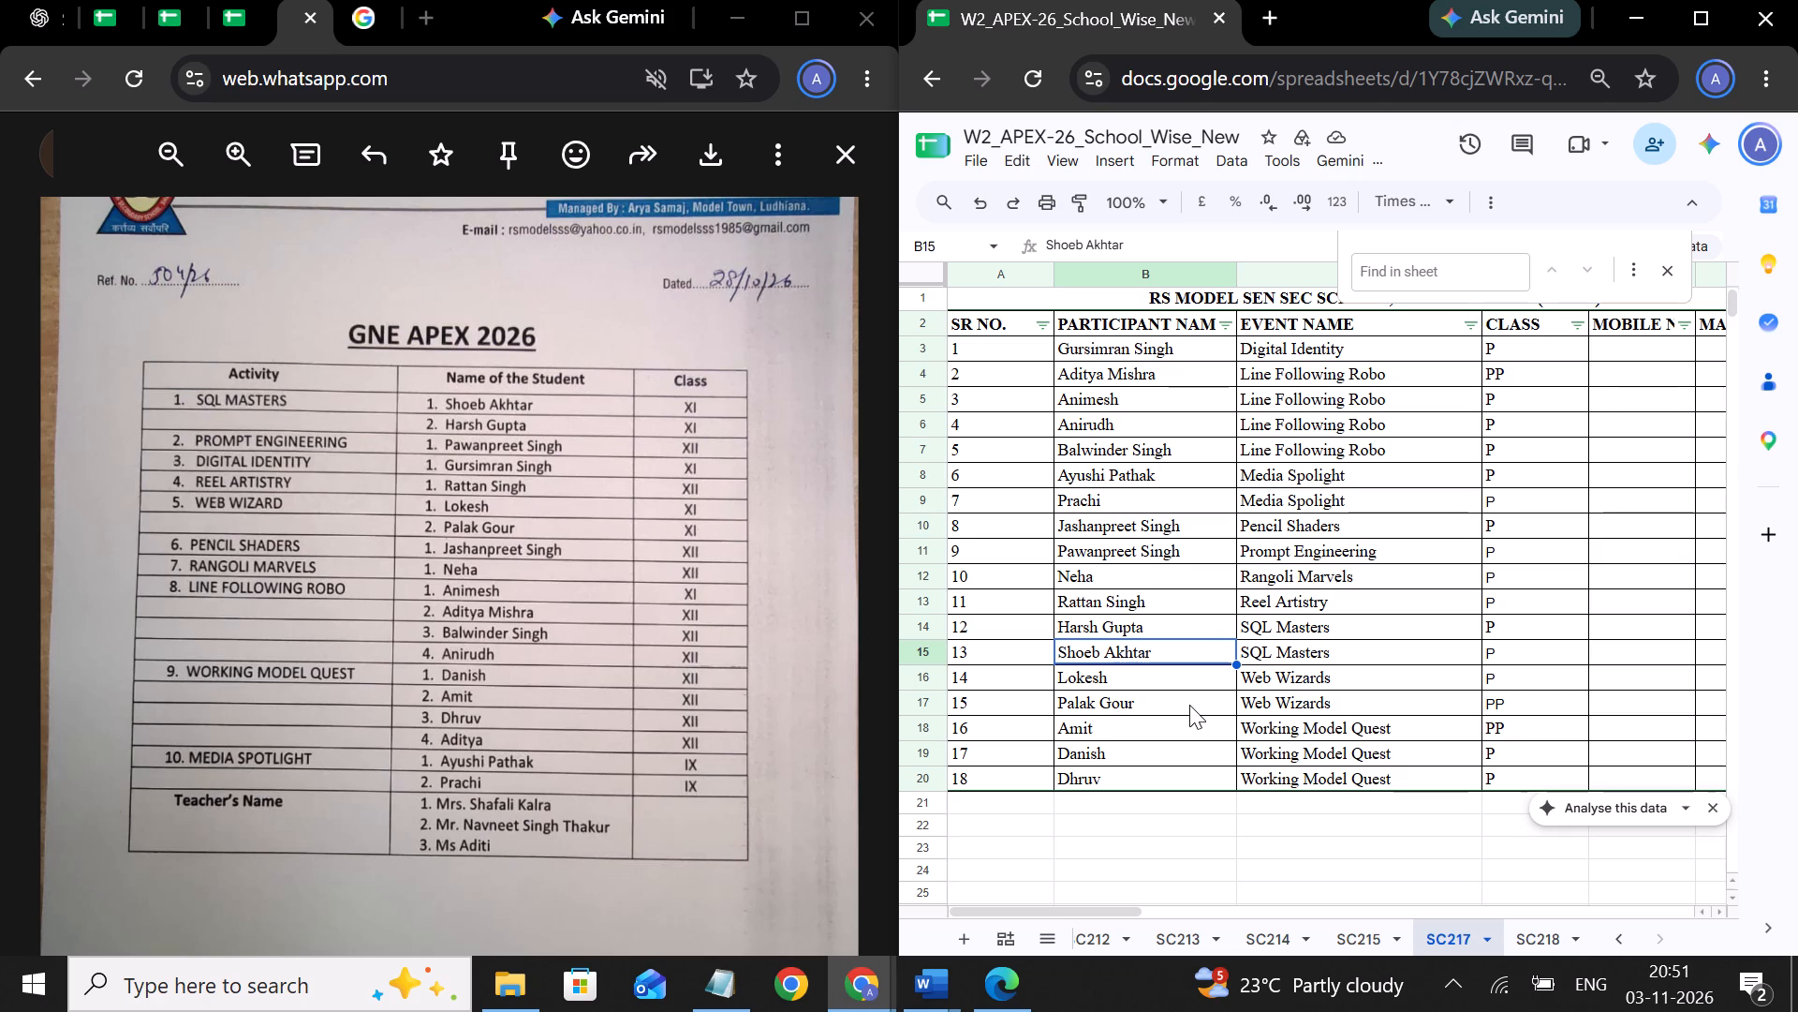
pyautogui.click(1189, 705)
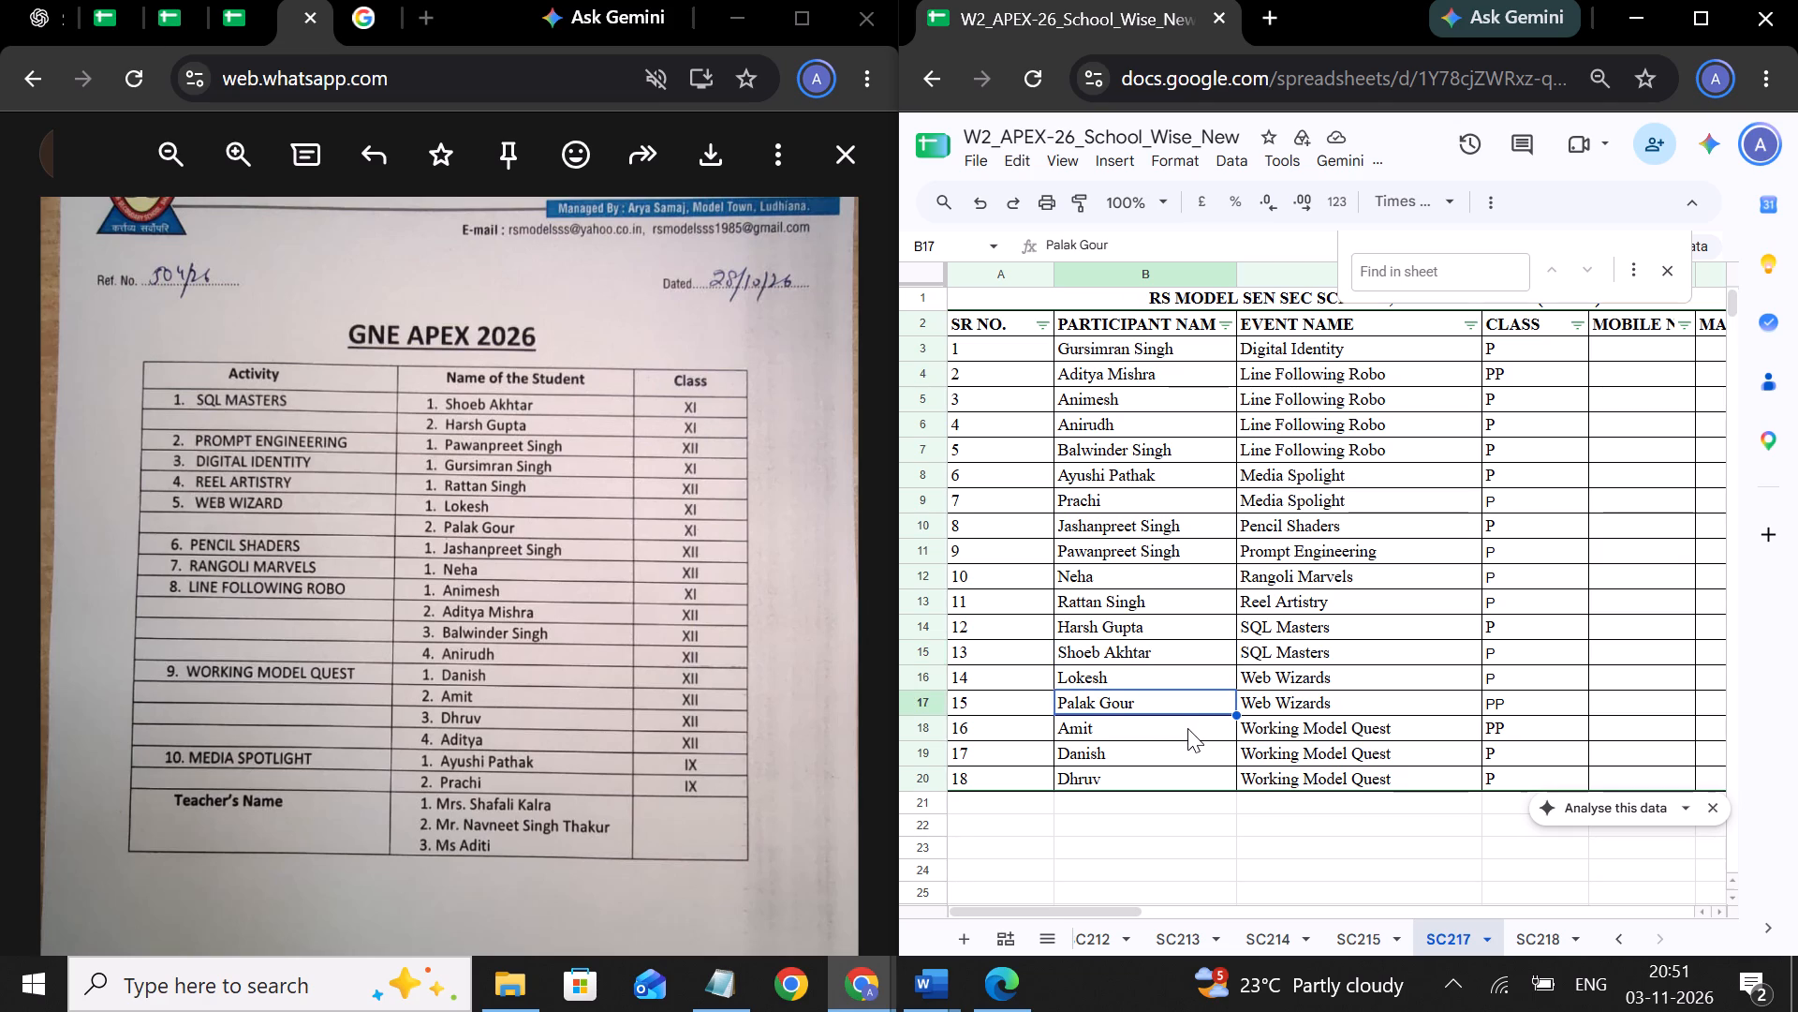
pyautogui.click(1187, 728)
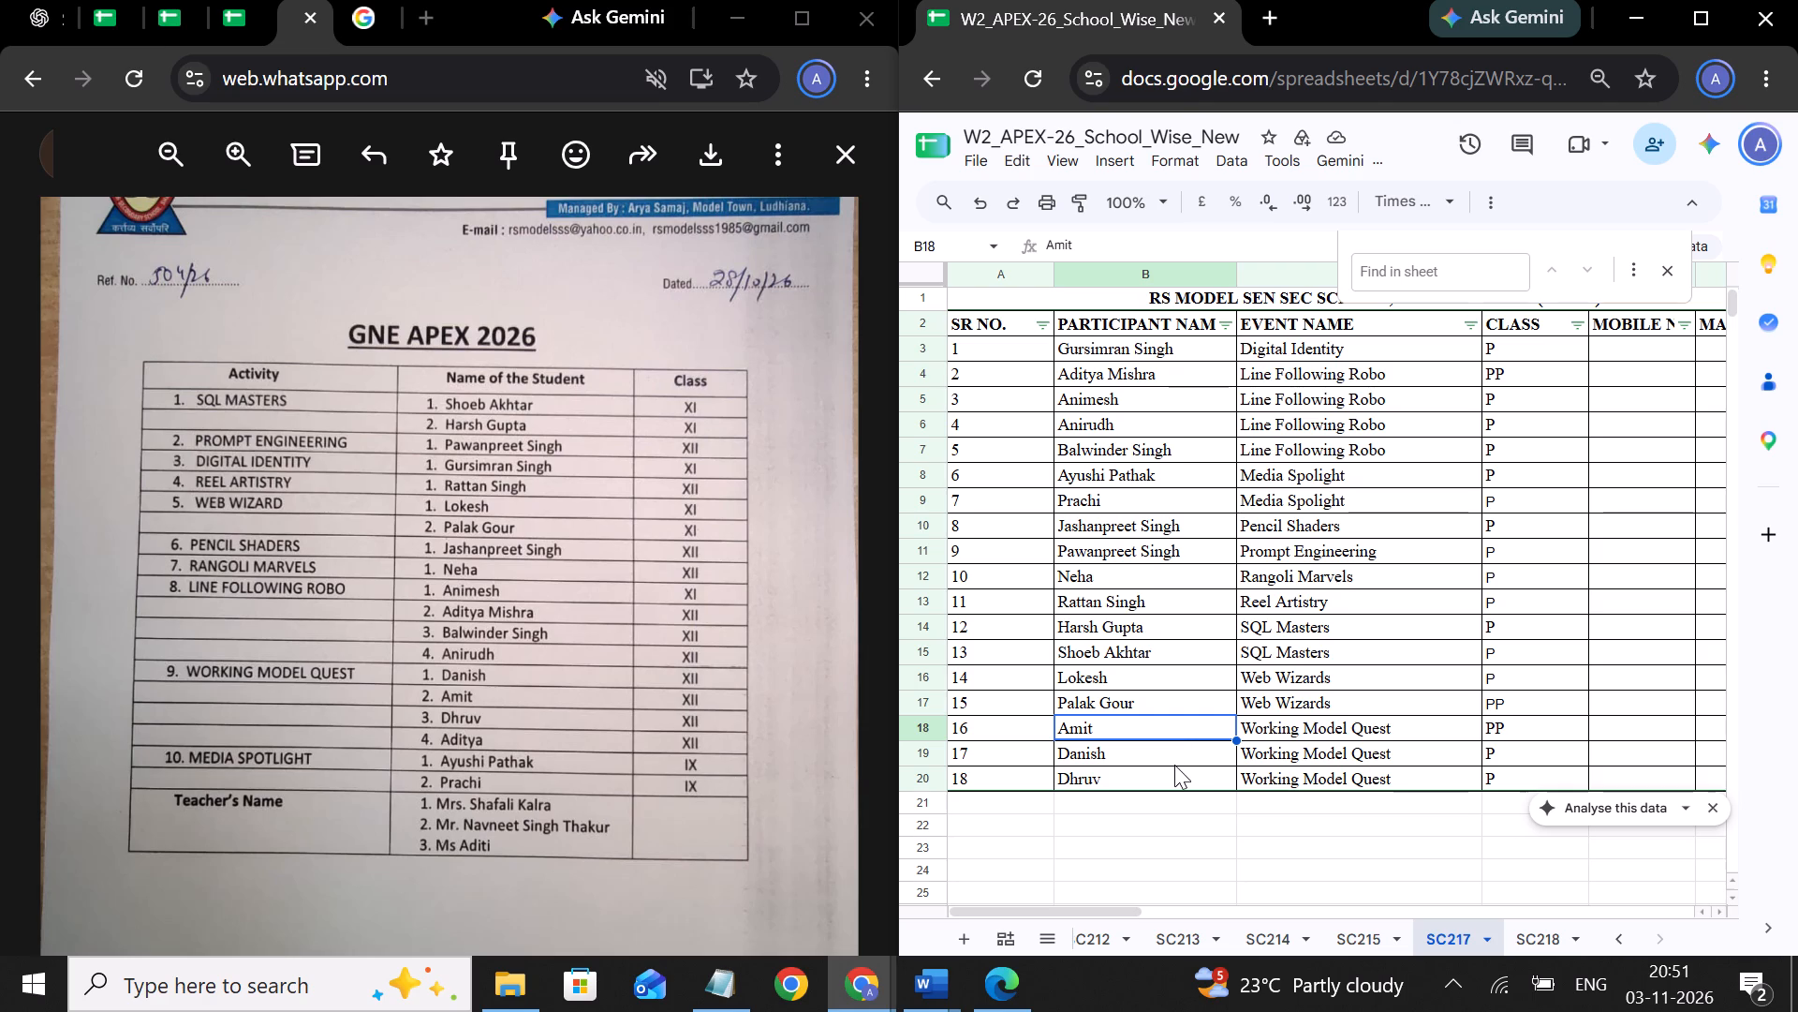
pyautogui.click(1172, 765)
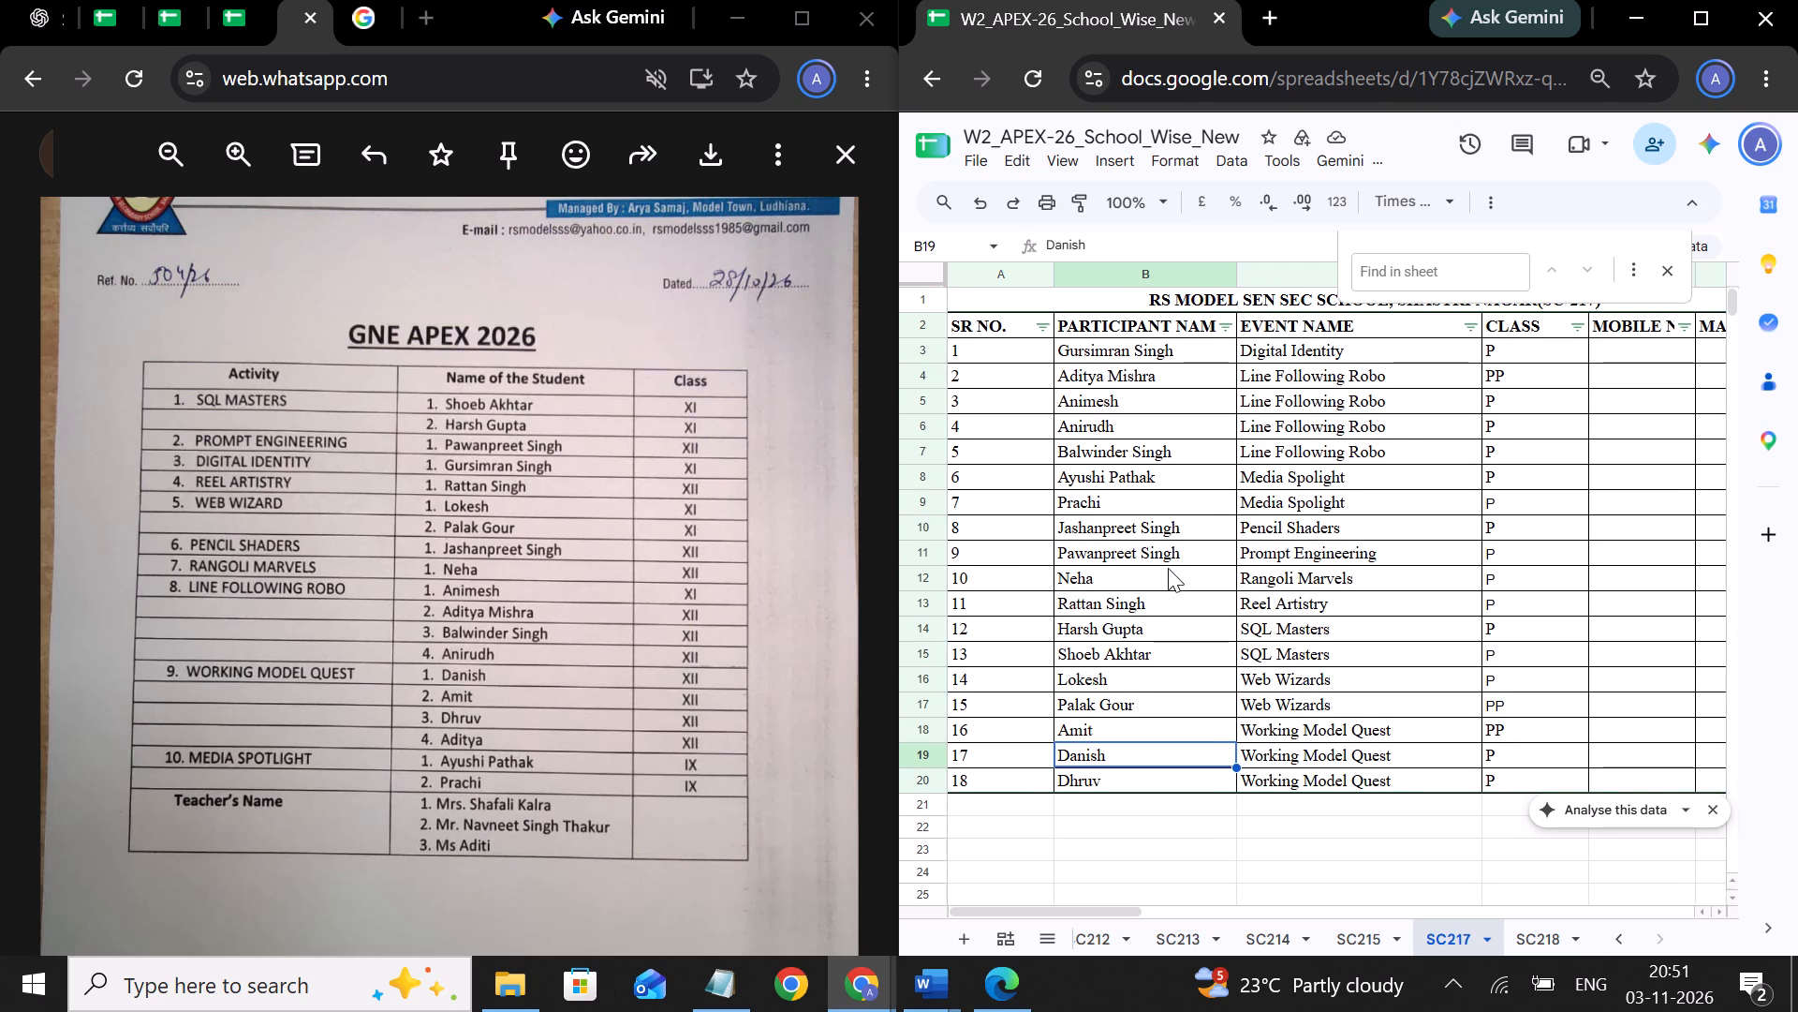
pyautogui.hscroll(-1, 1290, 608)
pyautogui.hscroll(1, 1290, 608)
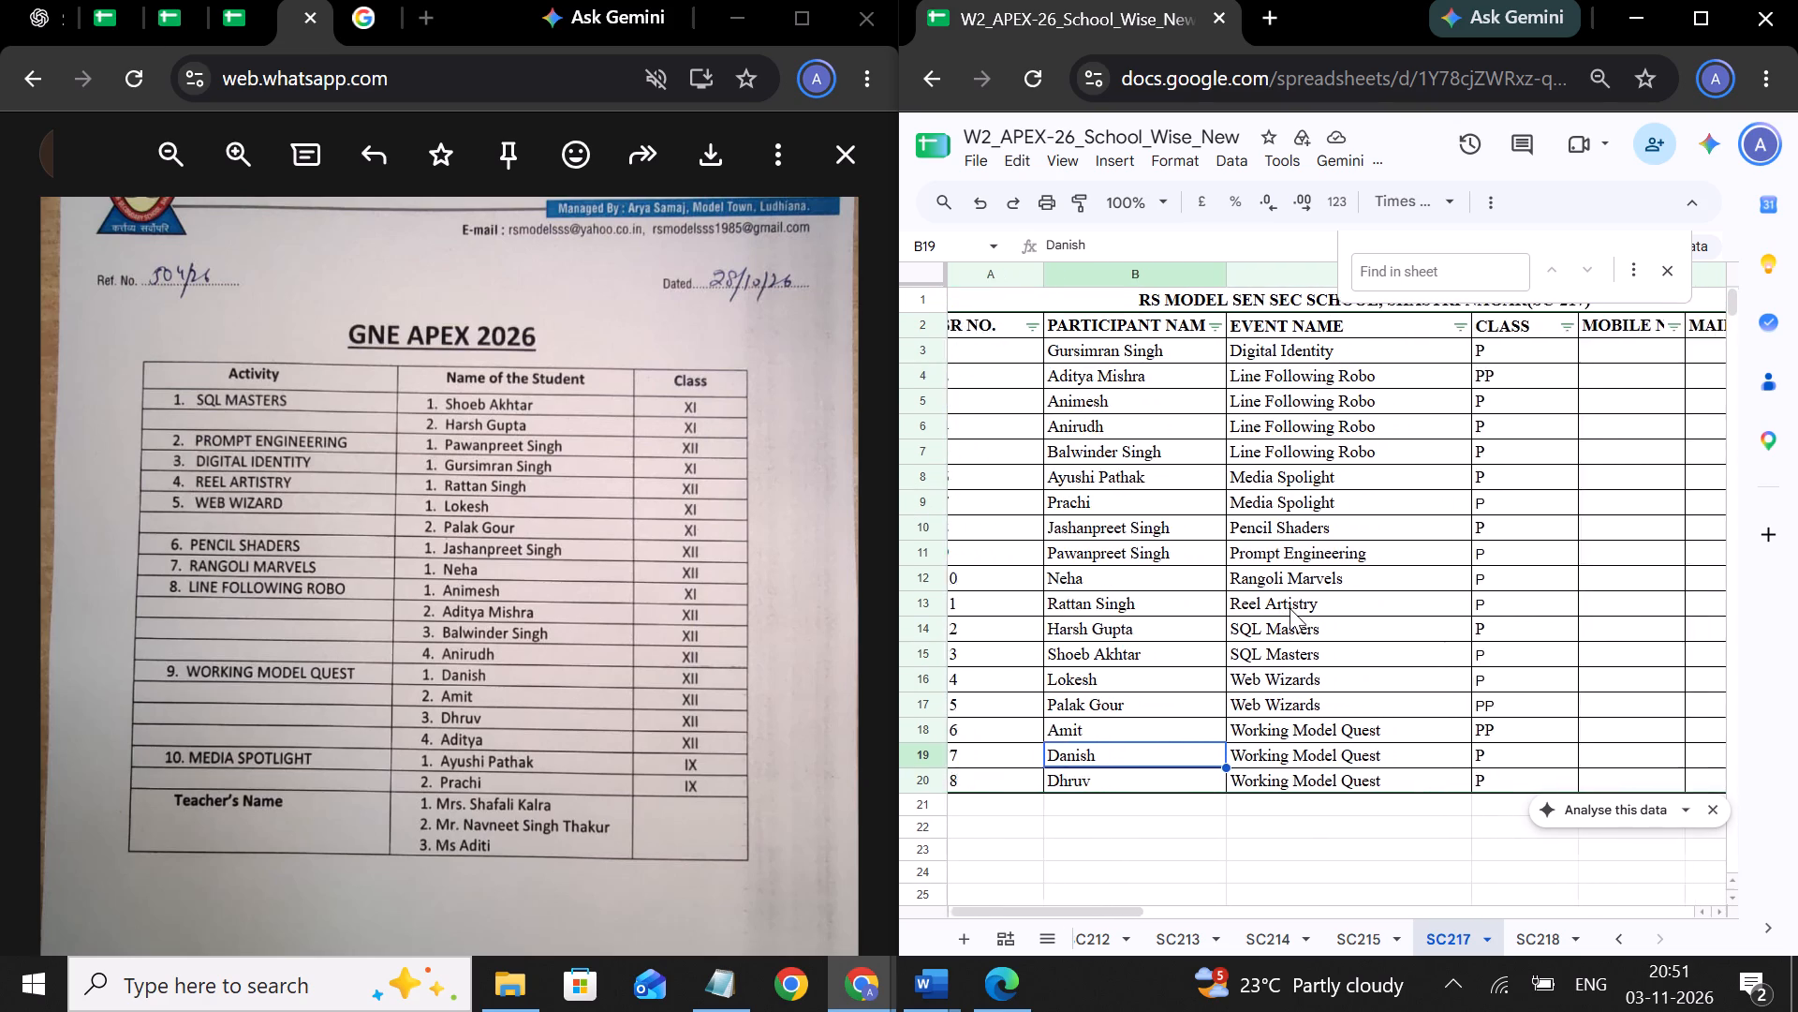
pyautogui.hscroll(1, 1290, 608)
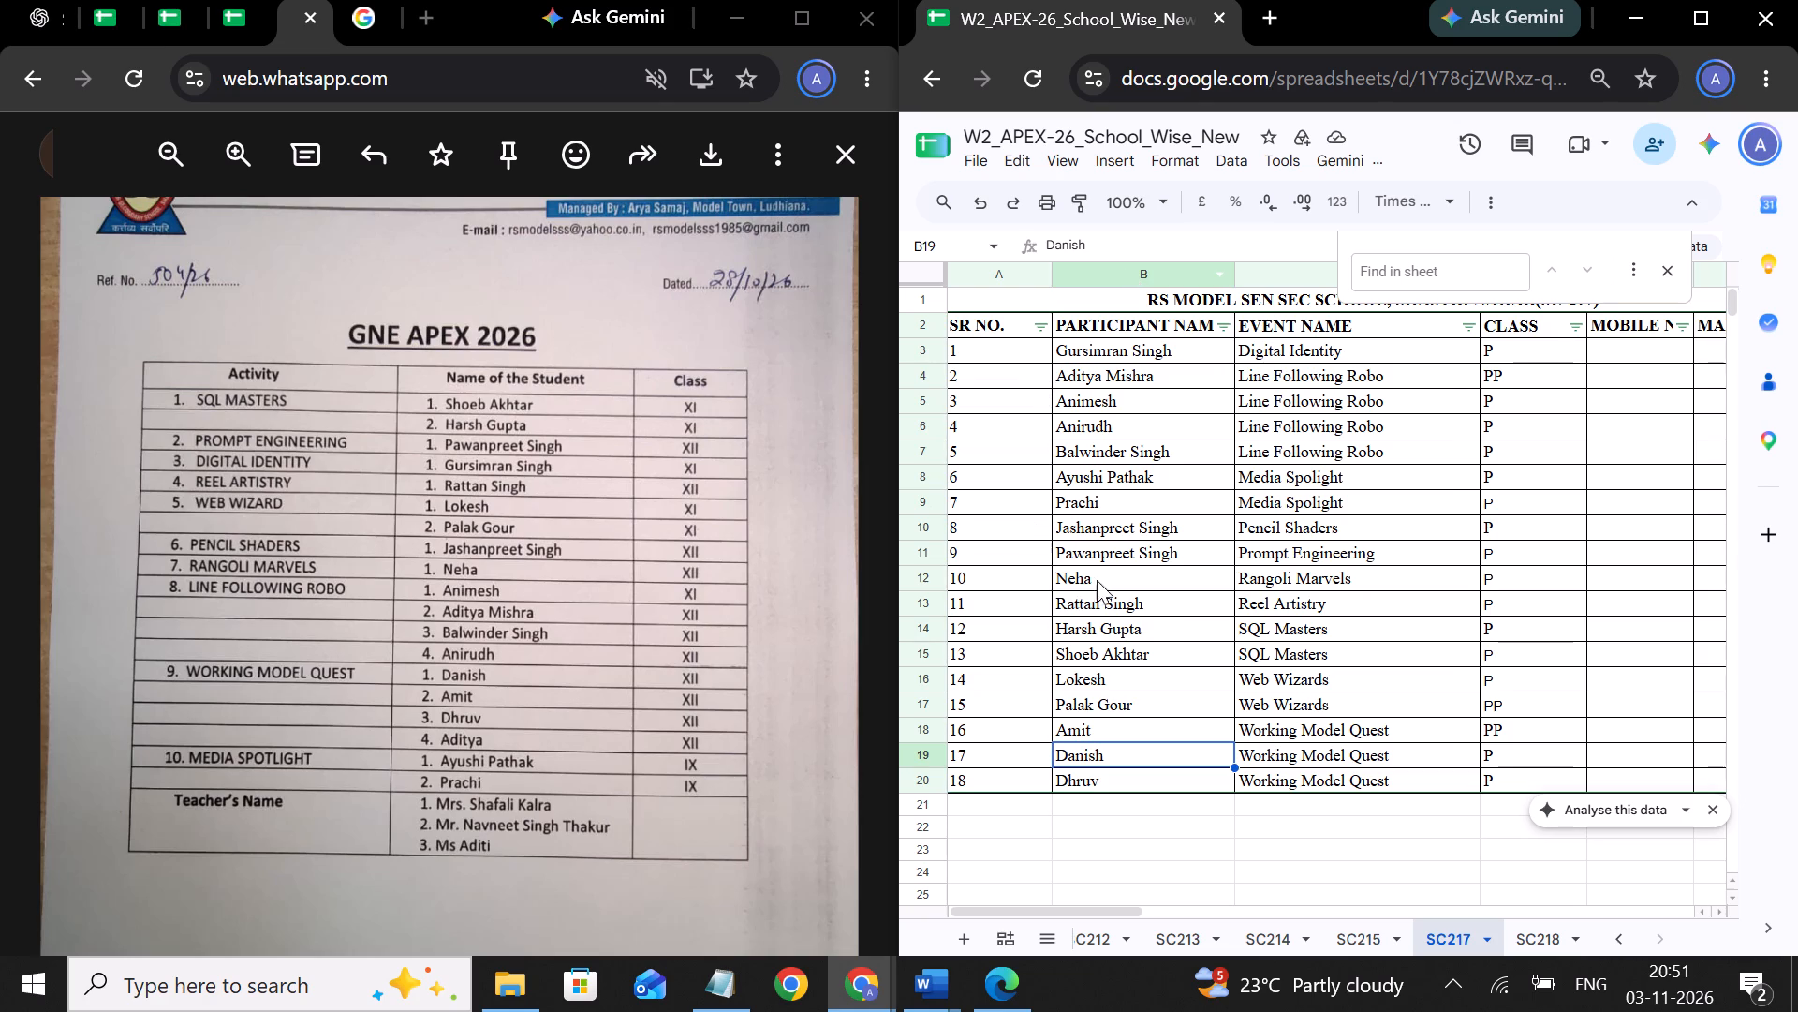
pyautogui.hscroll(1, 1159, 608)
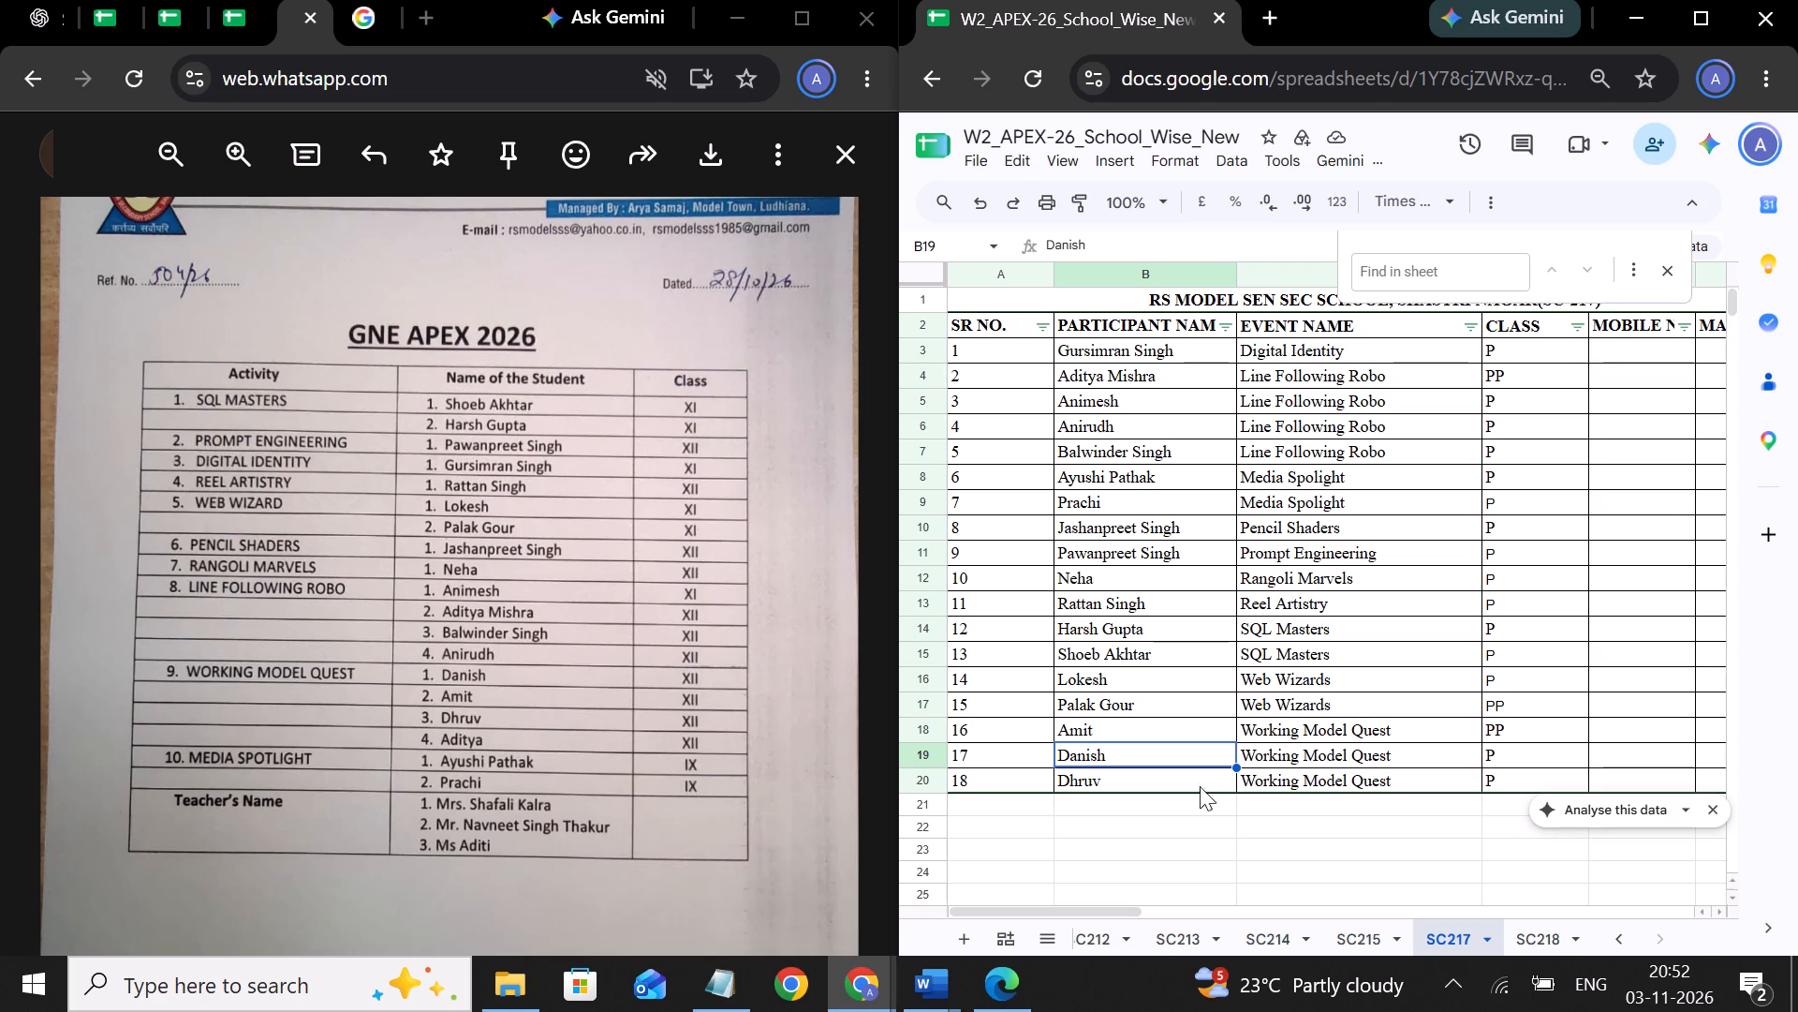
# Switch to the Notepad window.
pyautogui.click(712, 999)
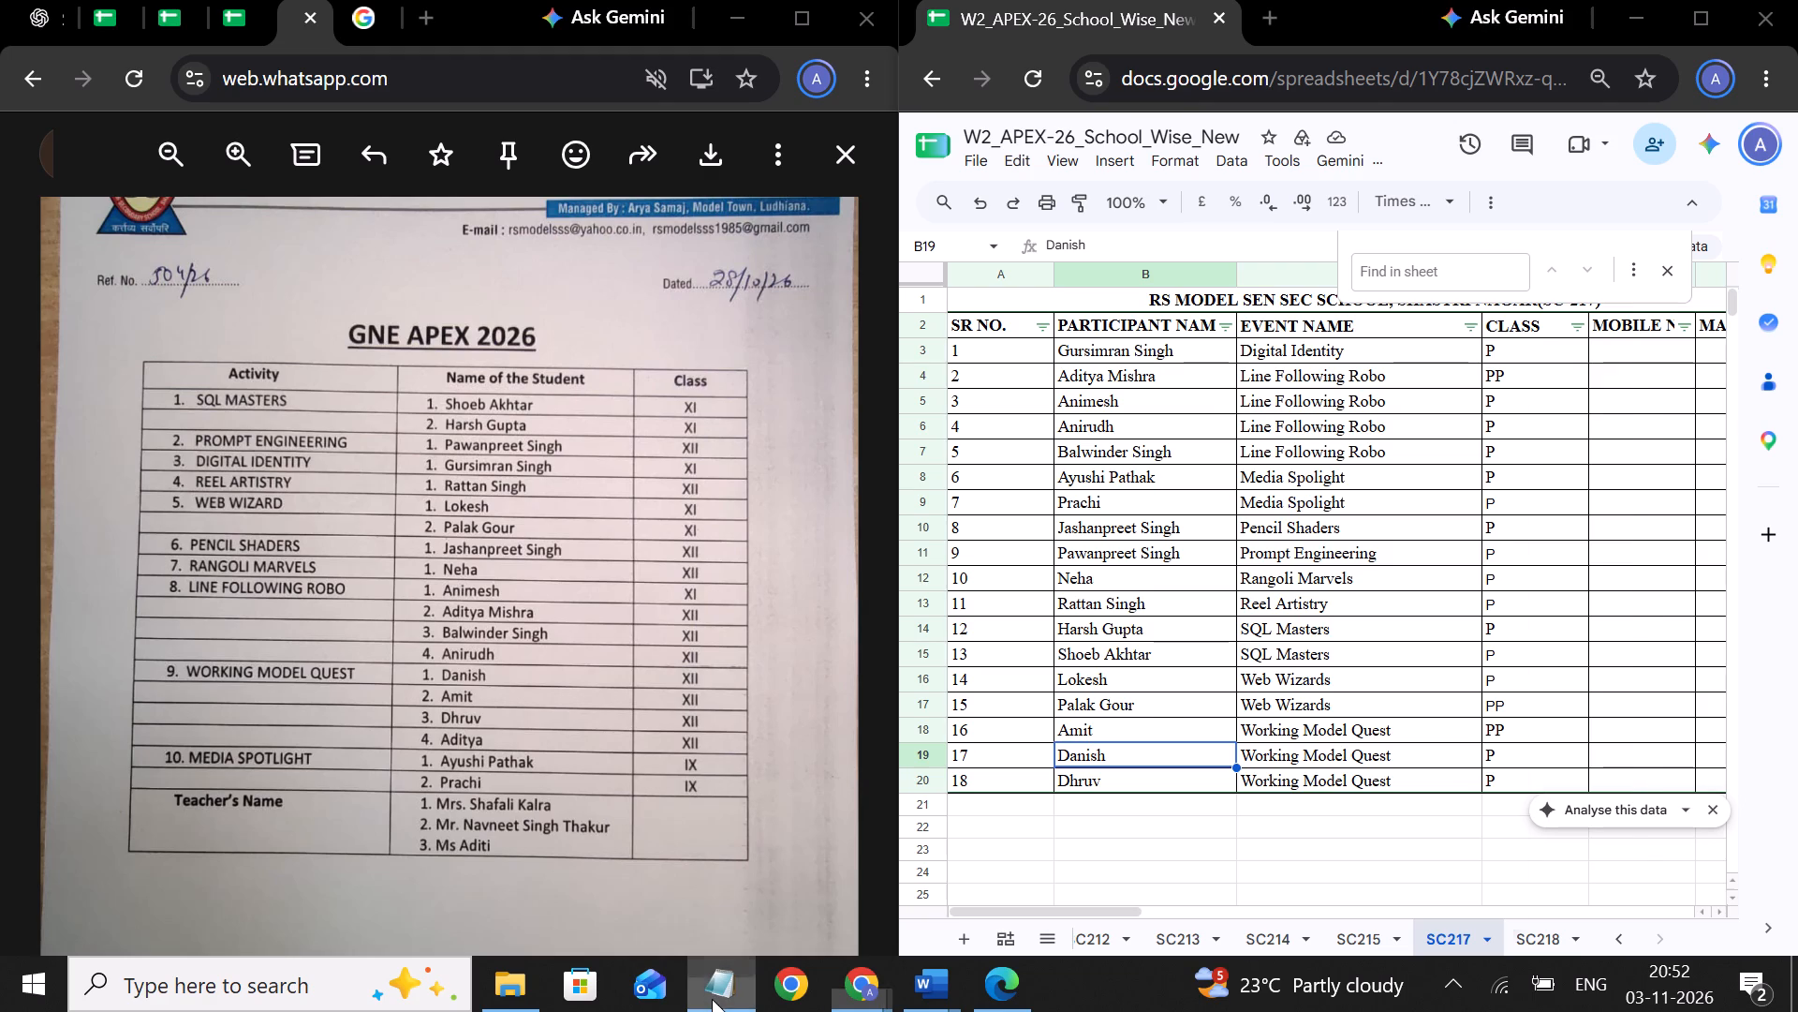
# Switch to the Notepad notes and place the cursor on the empty line below the 215* entry.
pyautogui.click(1144, 595)
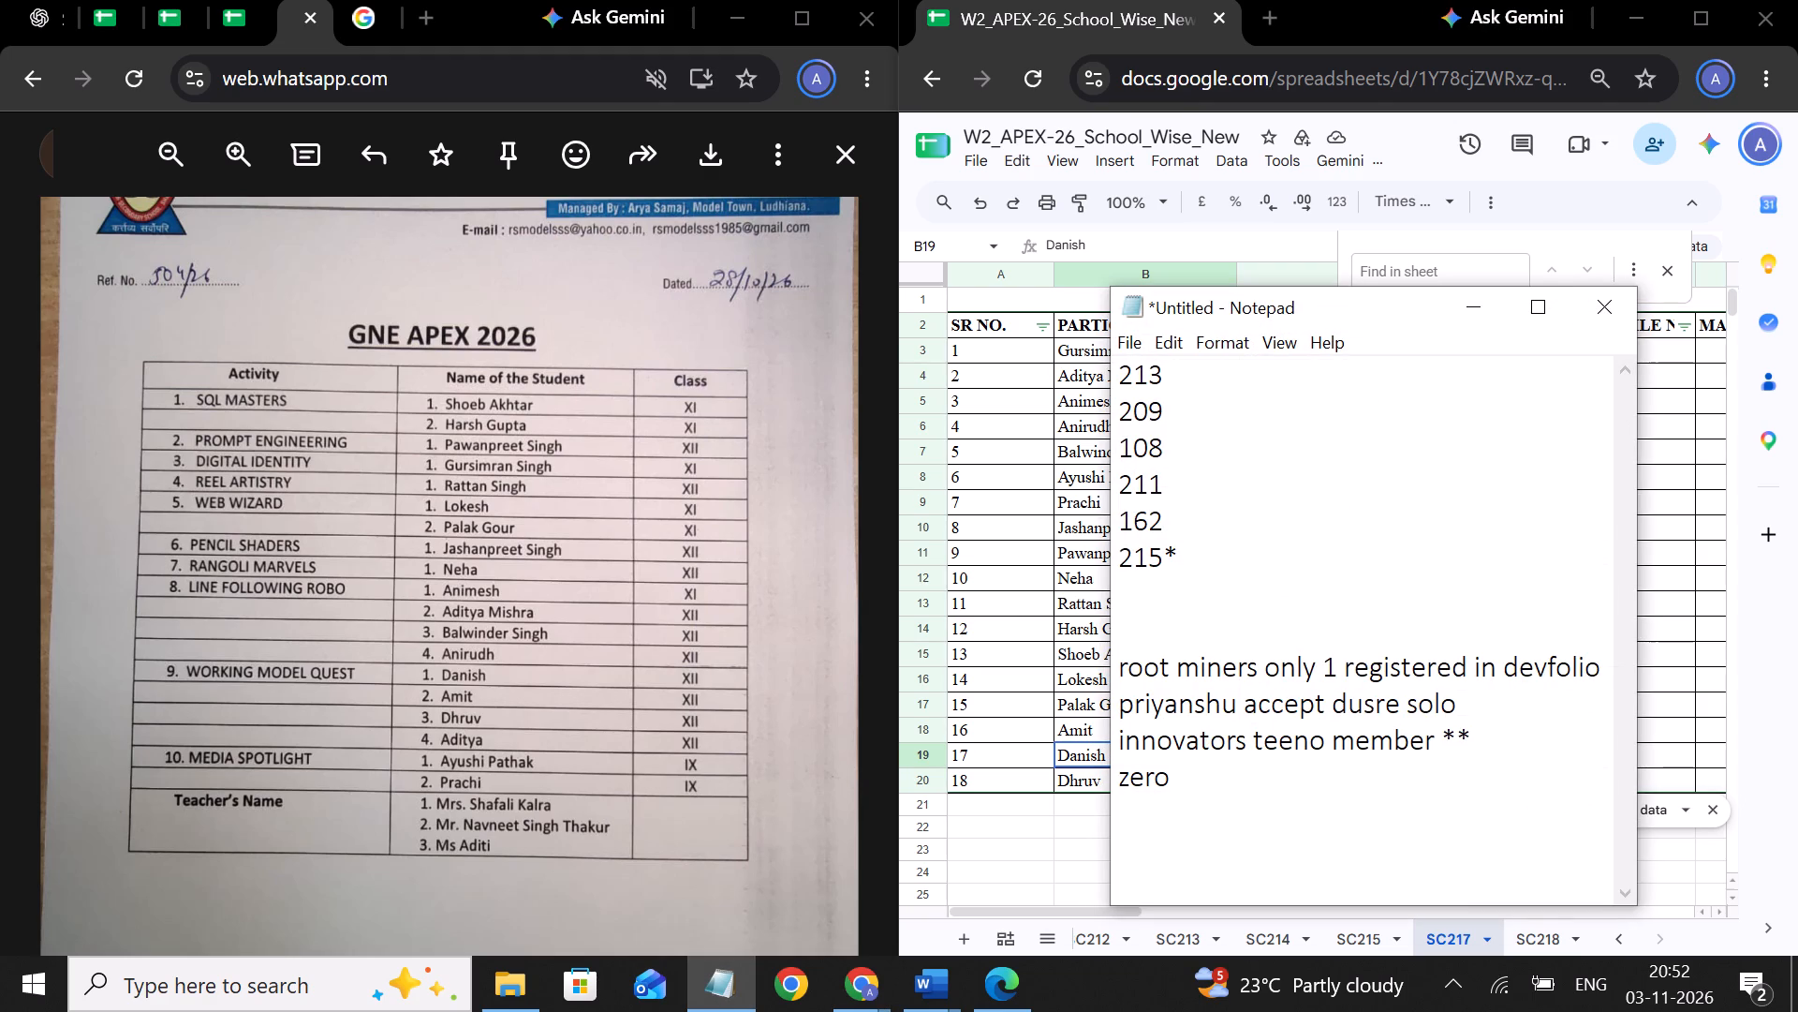
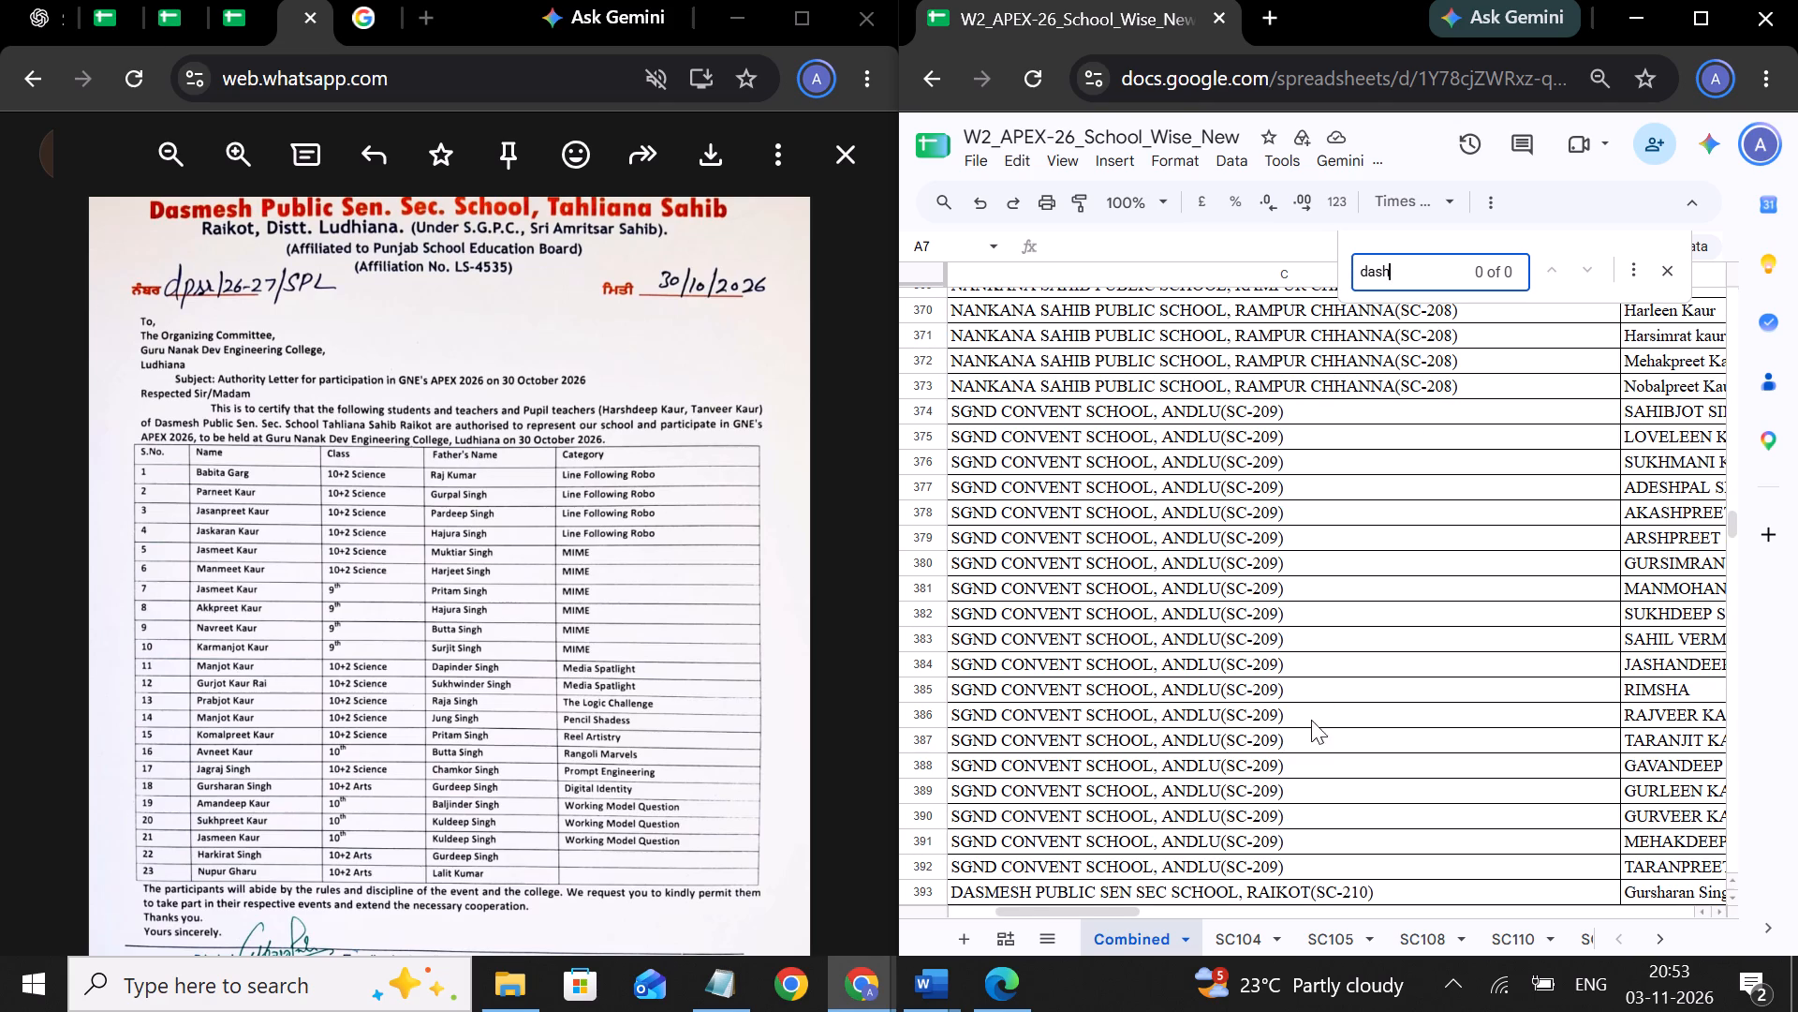
# Search the spreadsheet for the school name "dasmesh".
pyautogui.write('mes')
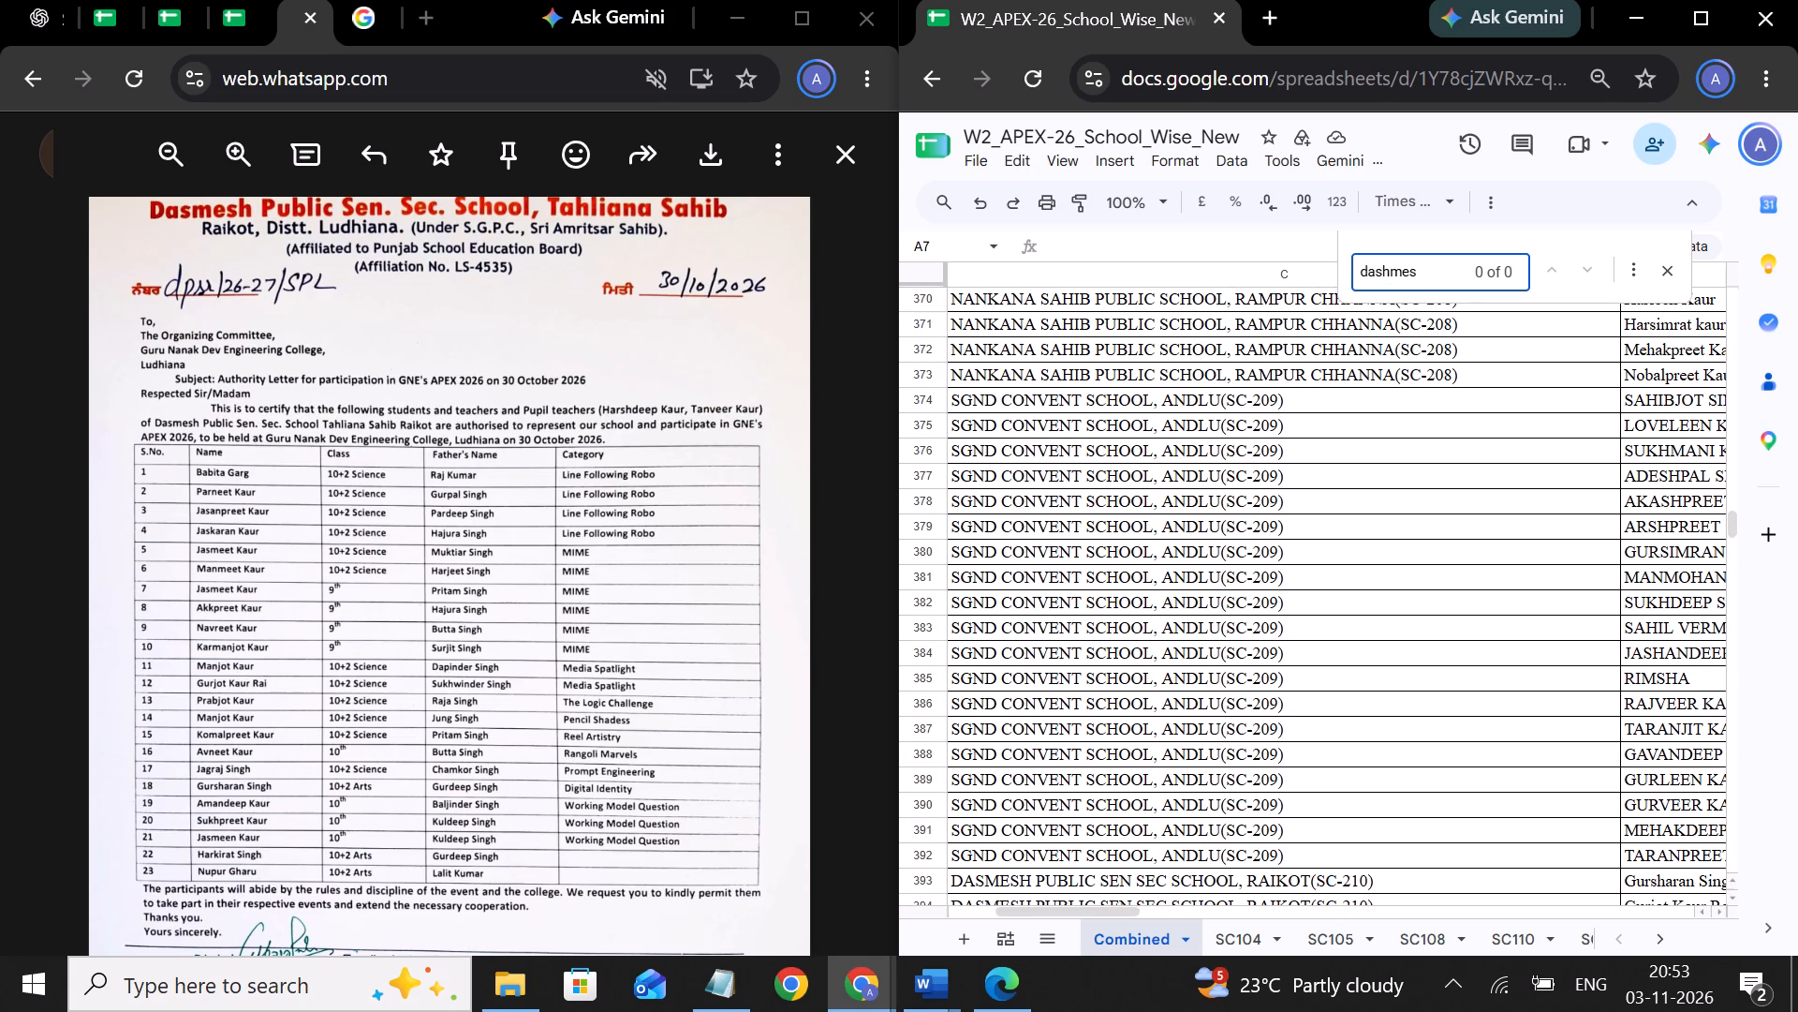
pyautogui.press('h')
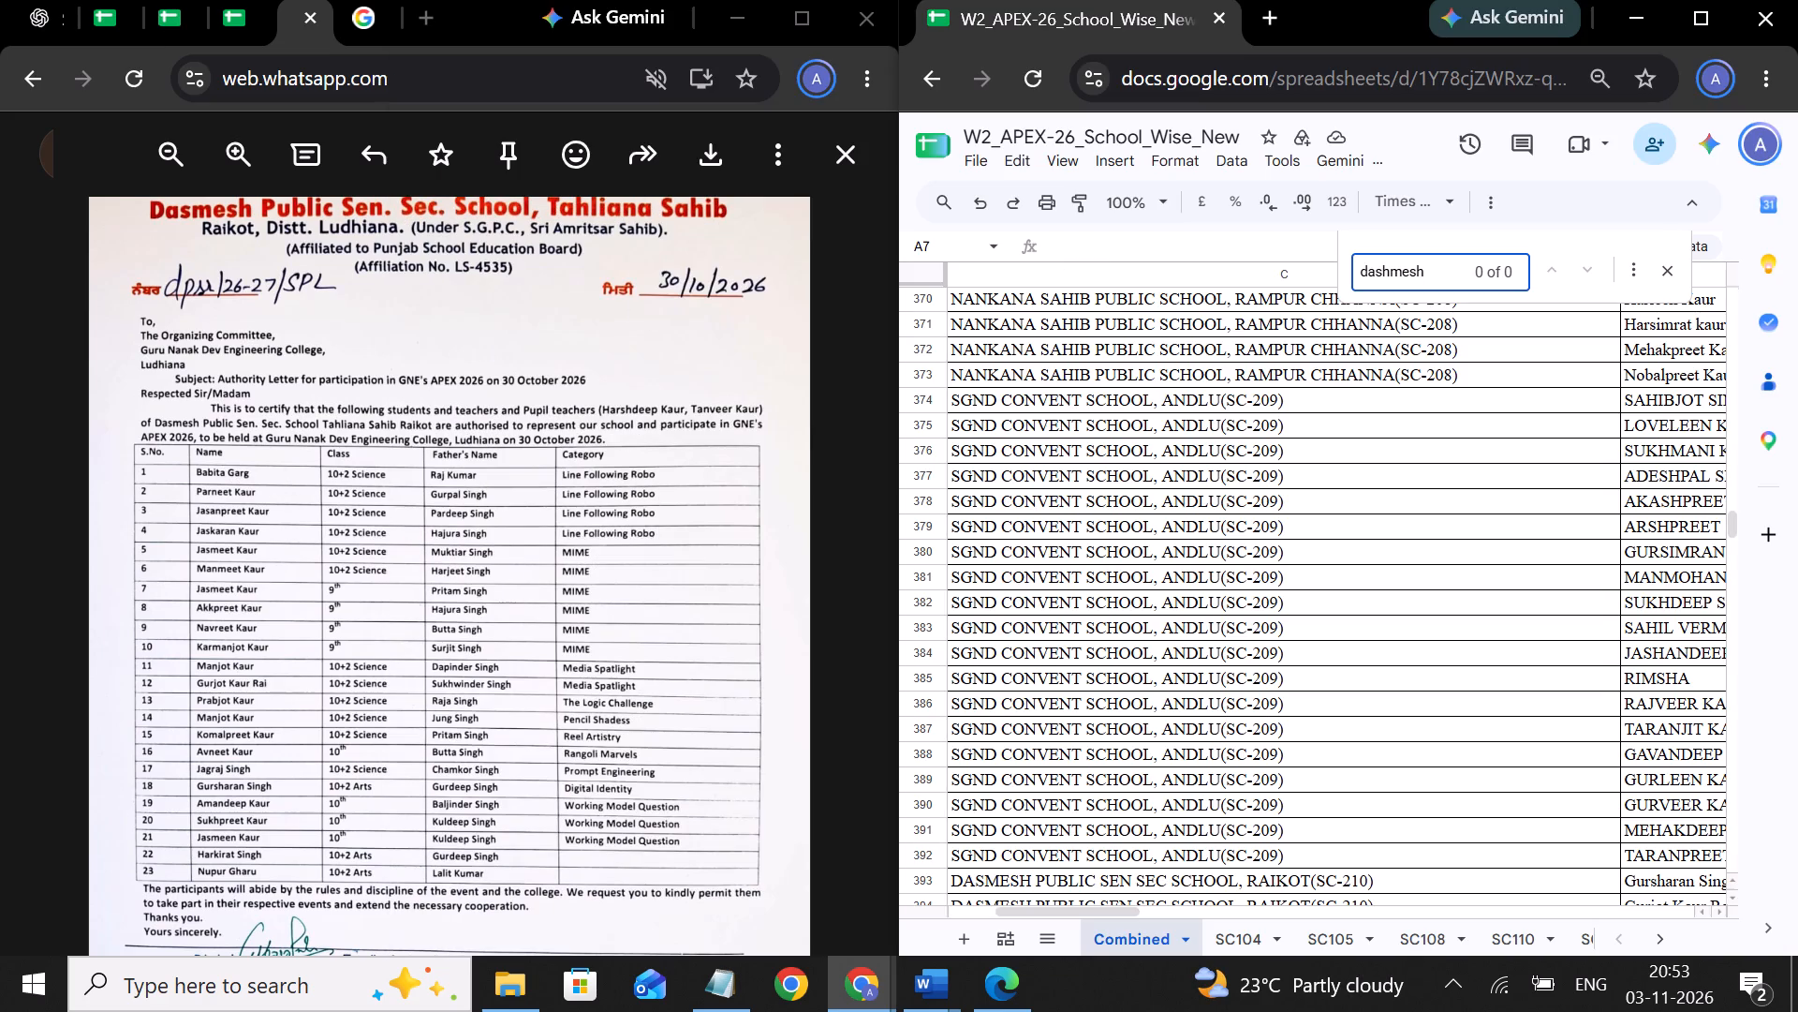
pyautogui.click(1392, 271)
pyautogui.press('BackSpace')
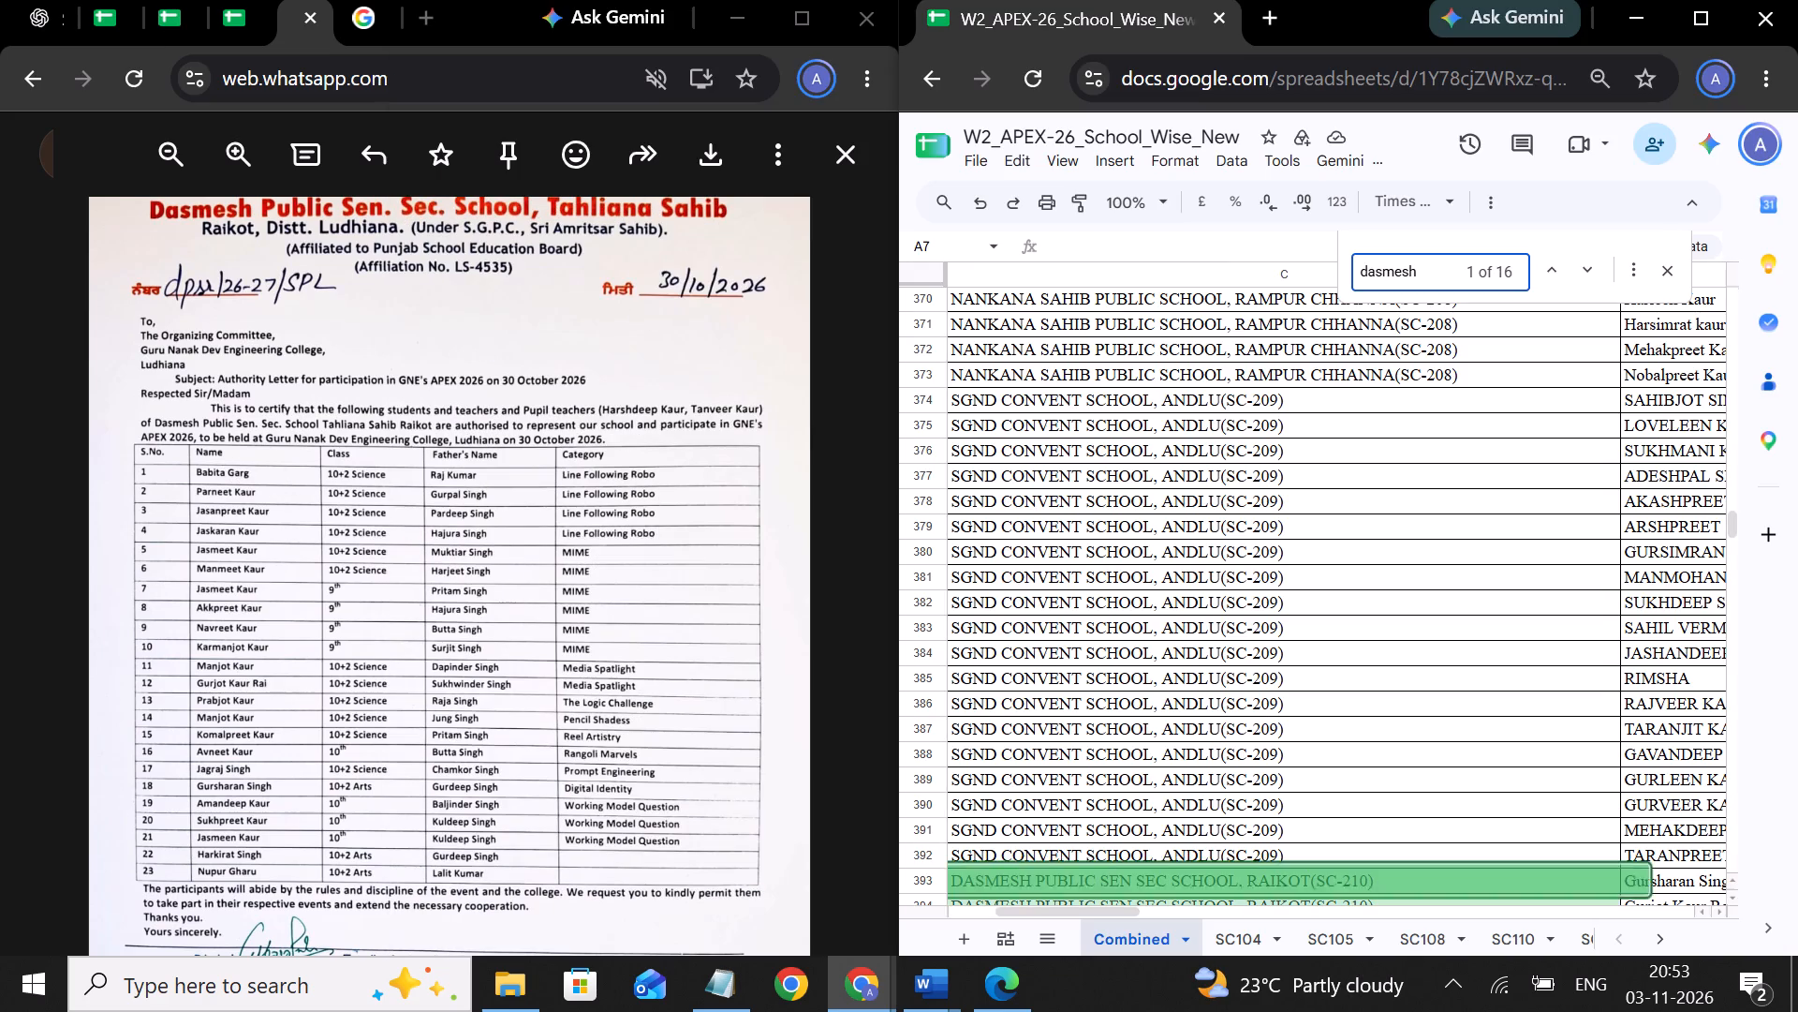
# Find the school code of Dasmesh Public Sen Sec School, Raikot in the Combined sheet and open its sheet SC210.
pyautogui.scroll(-1, 1497, 603)
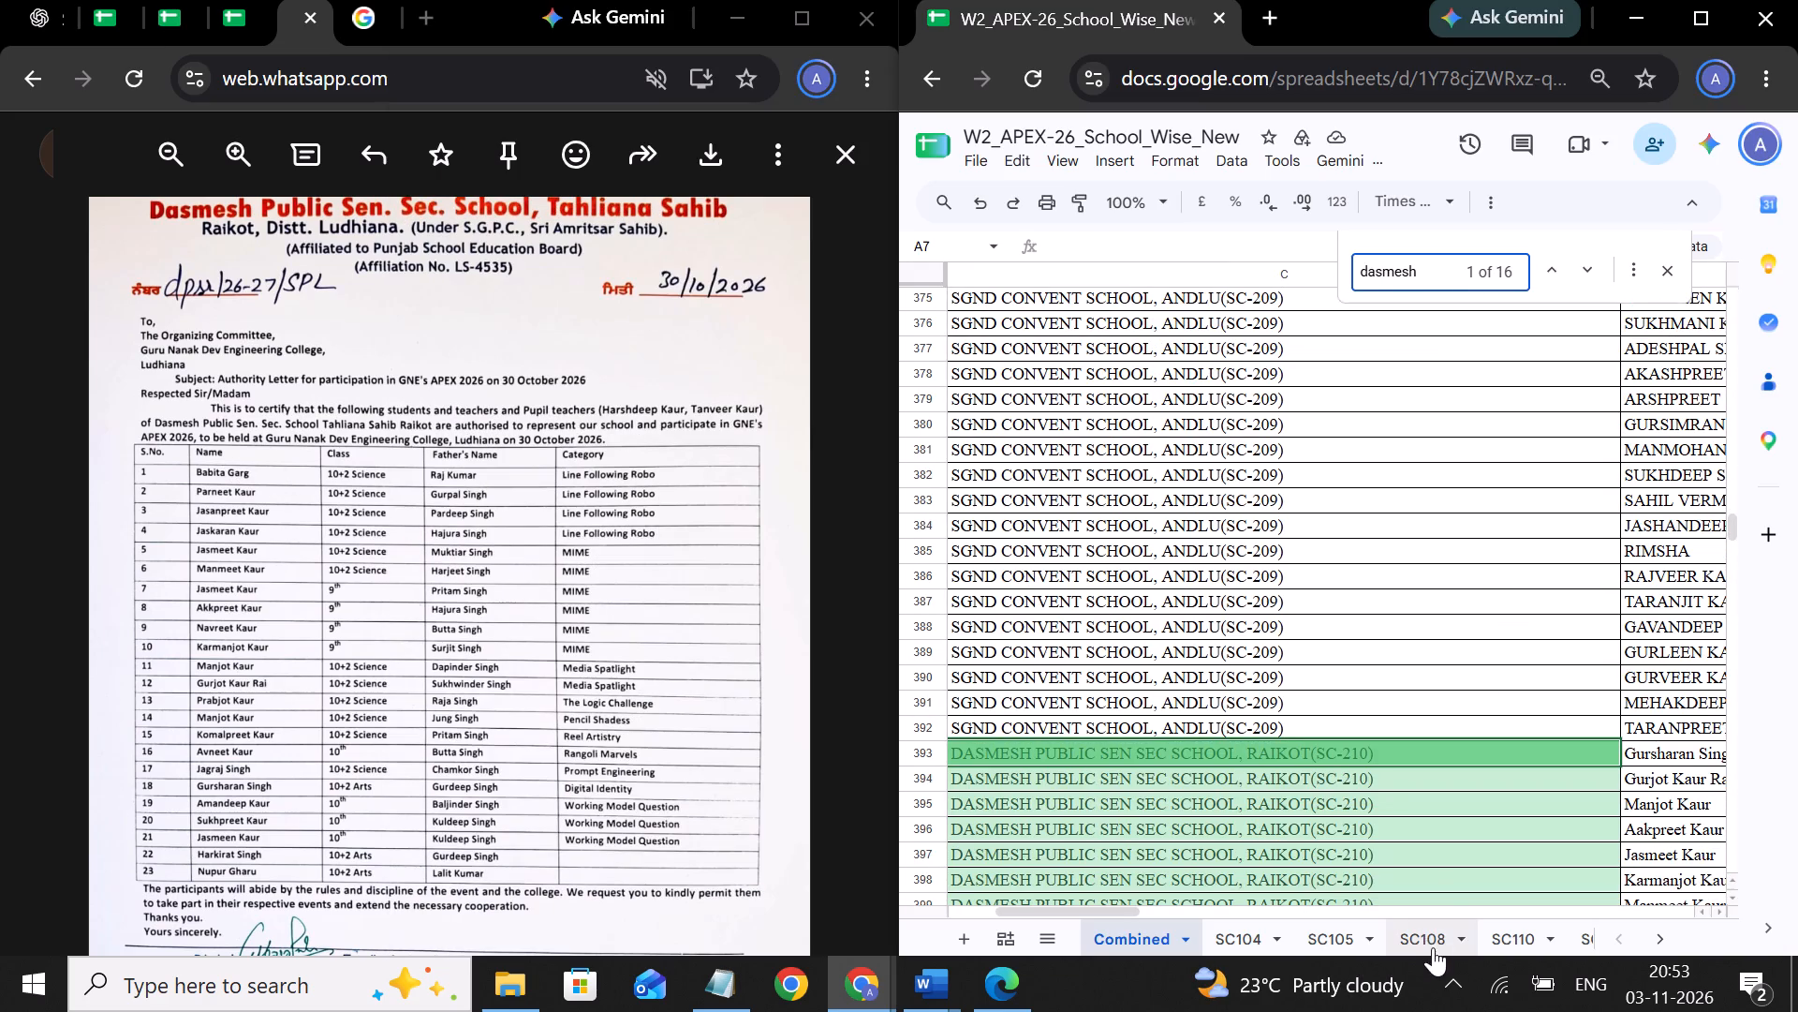
pyautogui.hscroll(-15, 1435, 940)
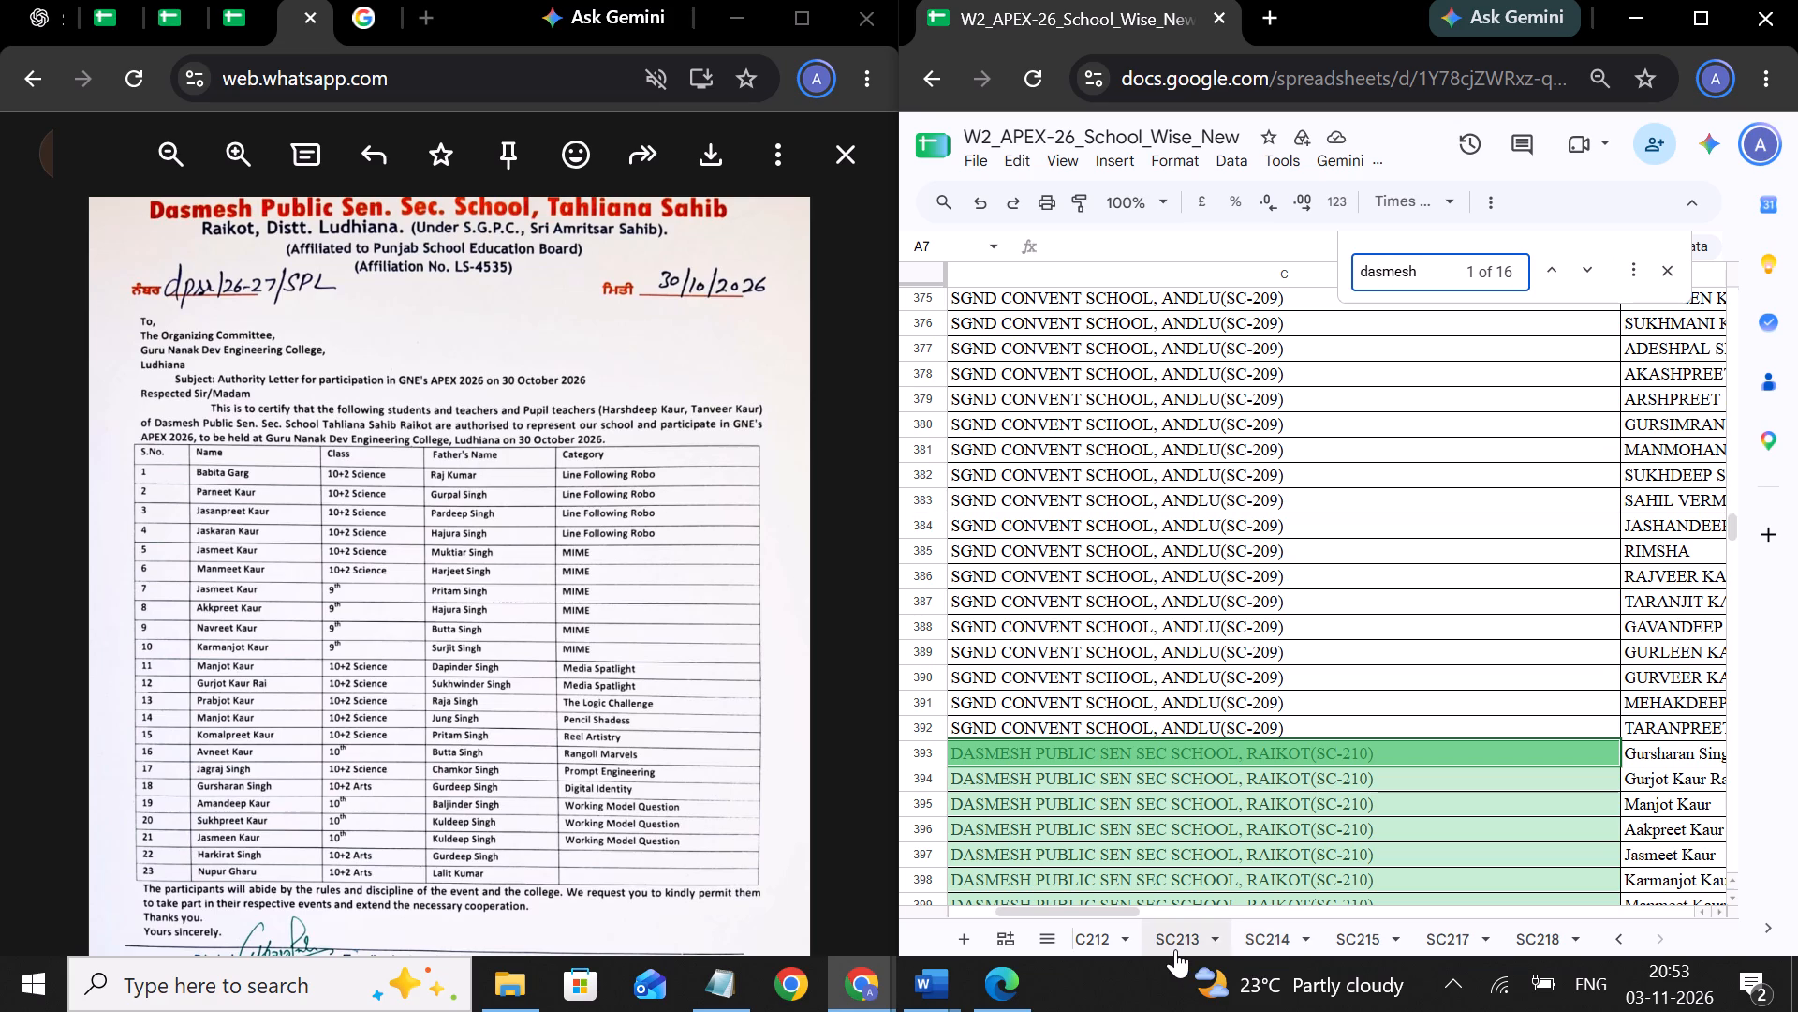
pyautogui.hscroll(2, 1175, 949)
pyautogui.click(1201, 939)
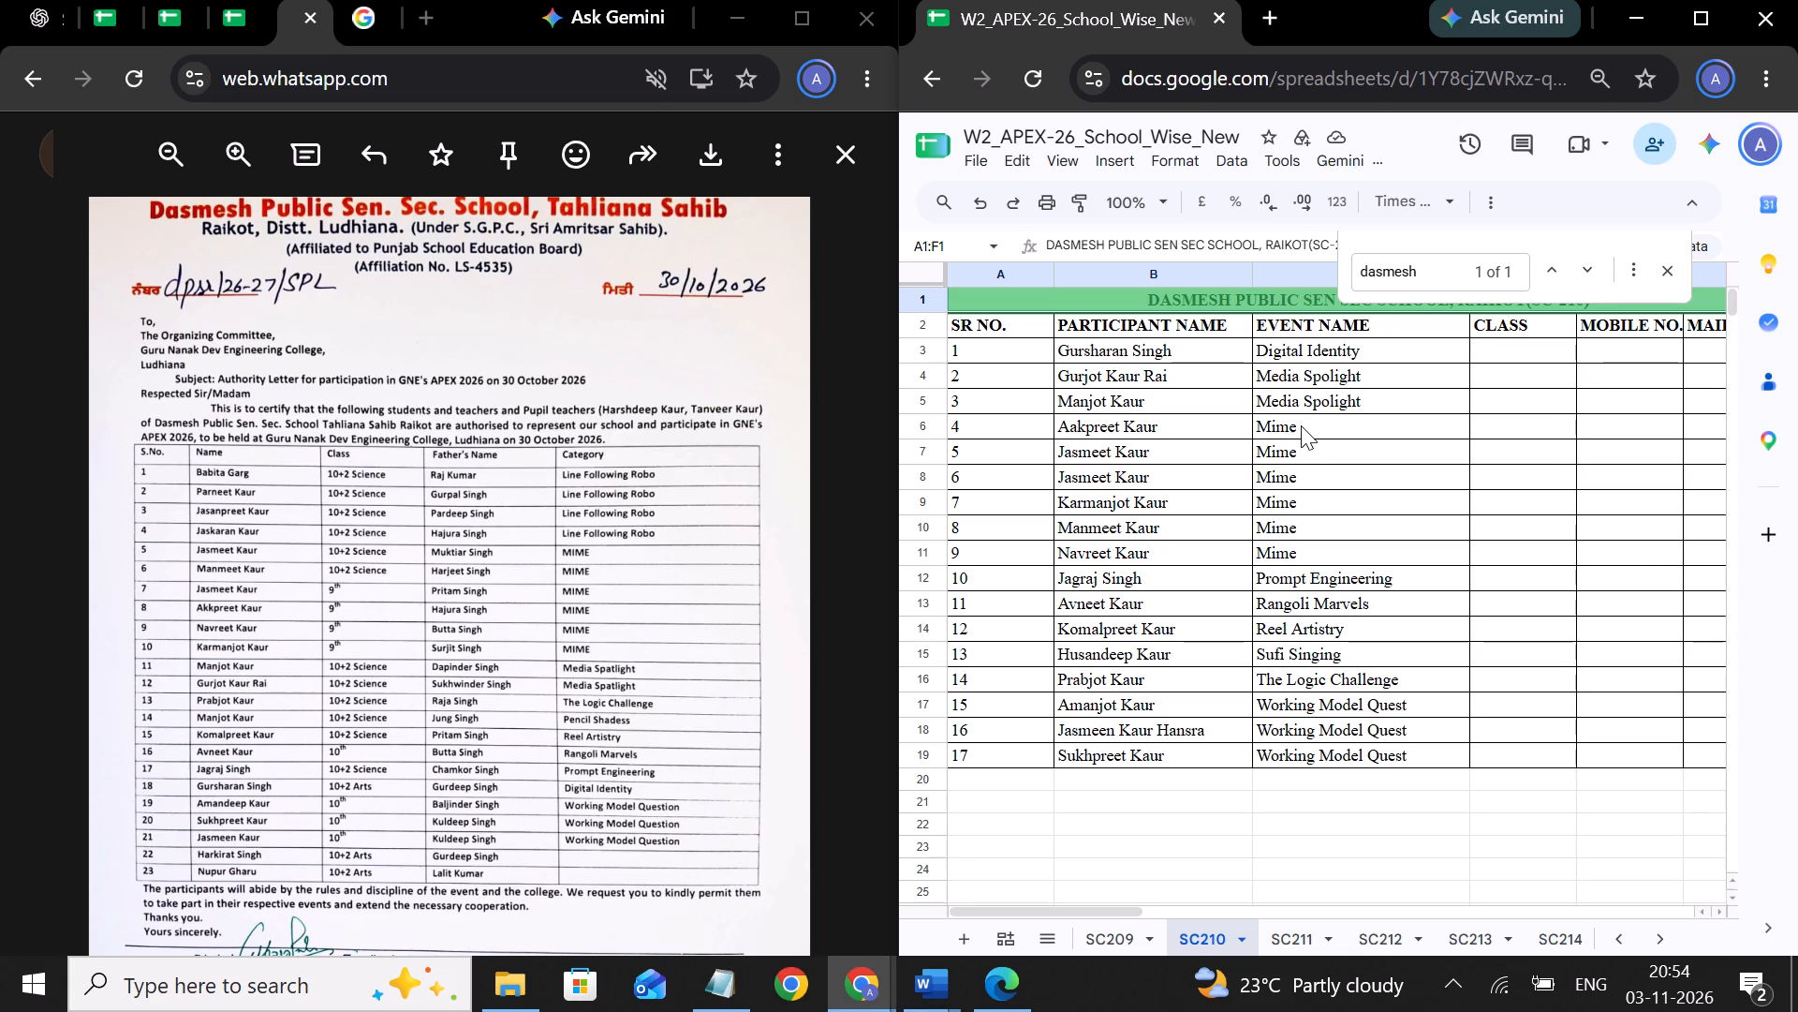
pyautogui.click(1299, 425)
pyautogui.press('Down')
pyautogui.press('Down')
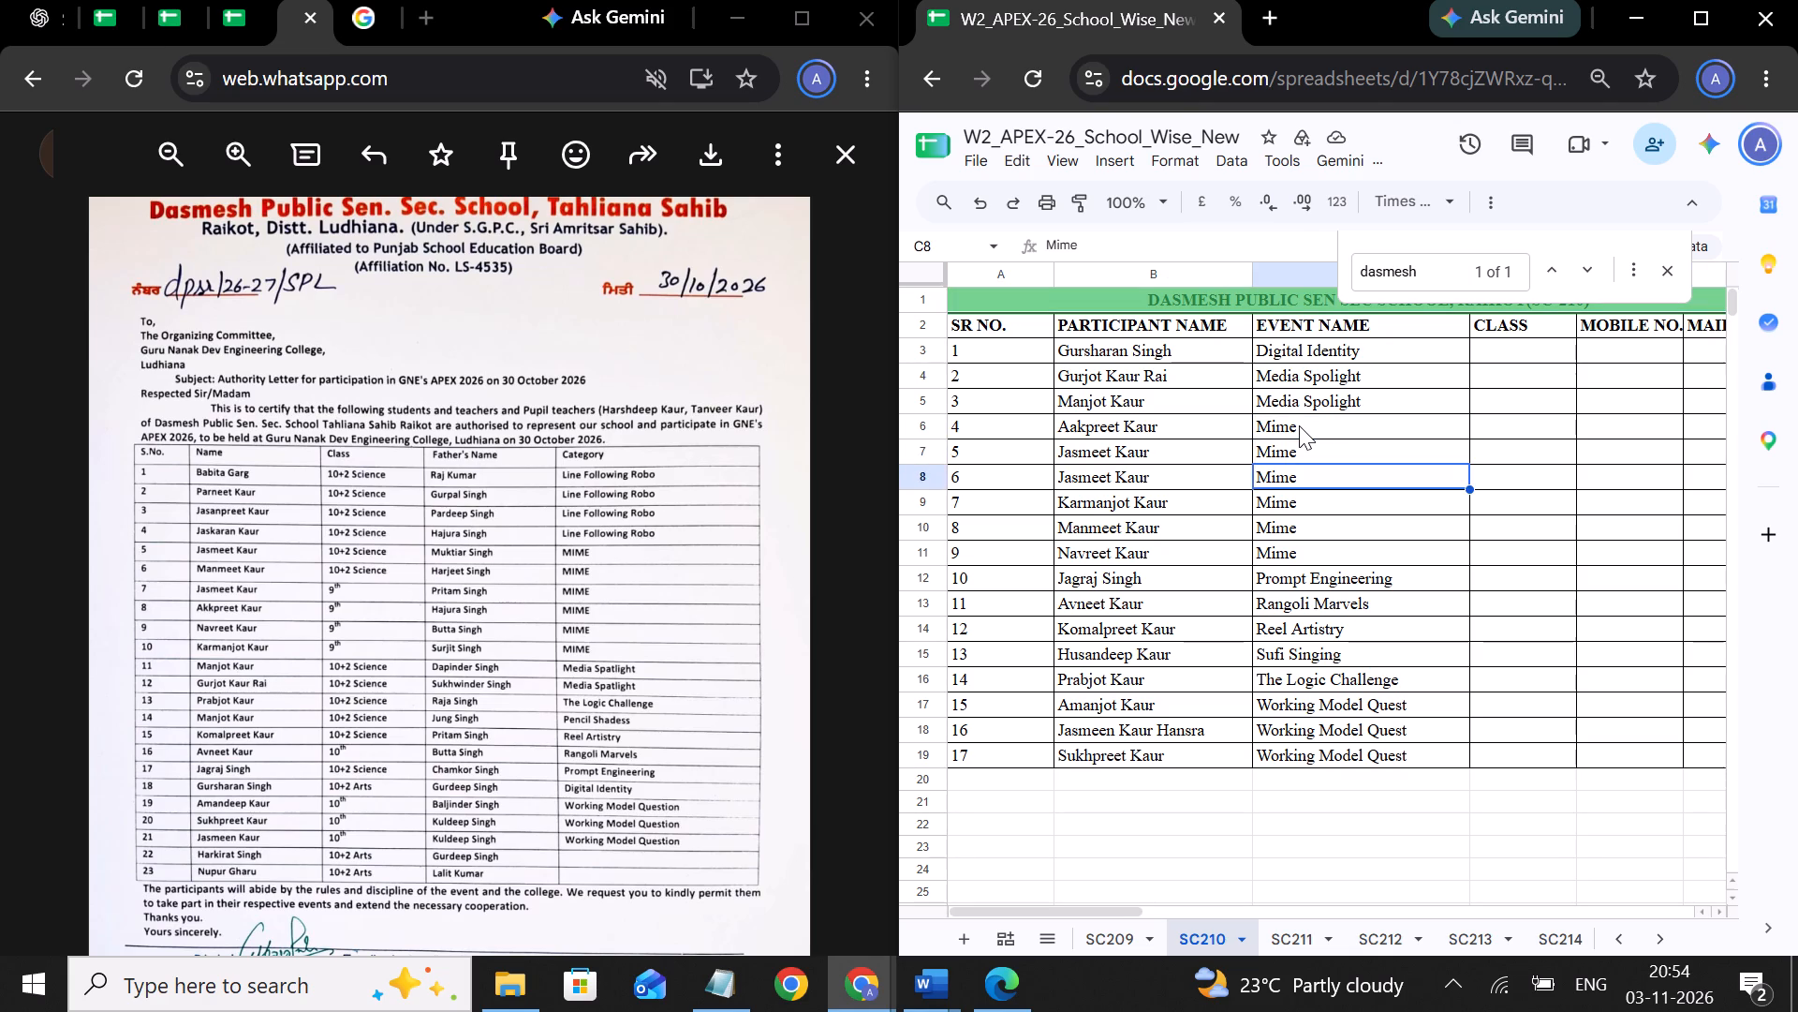
# Check the SC210 participants, events and p/a attendance marks against the student list in the Dasmesh school letter.
pyautogui.press('Down')
pyautogui.press('Down')
pyautogui.press('Down')
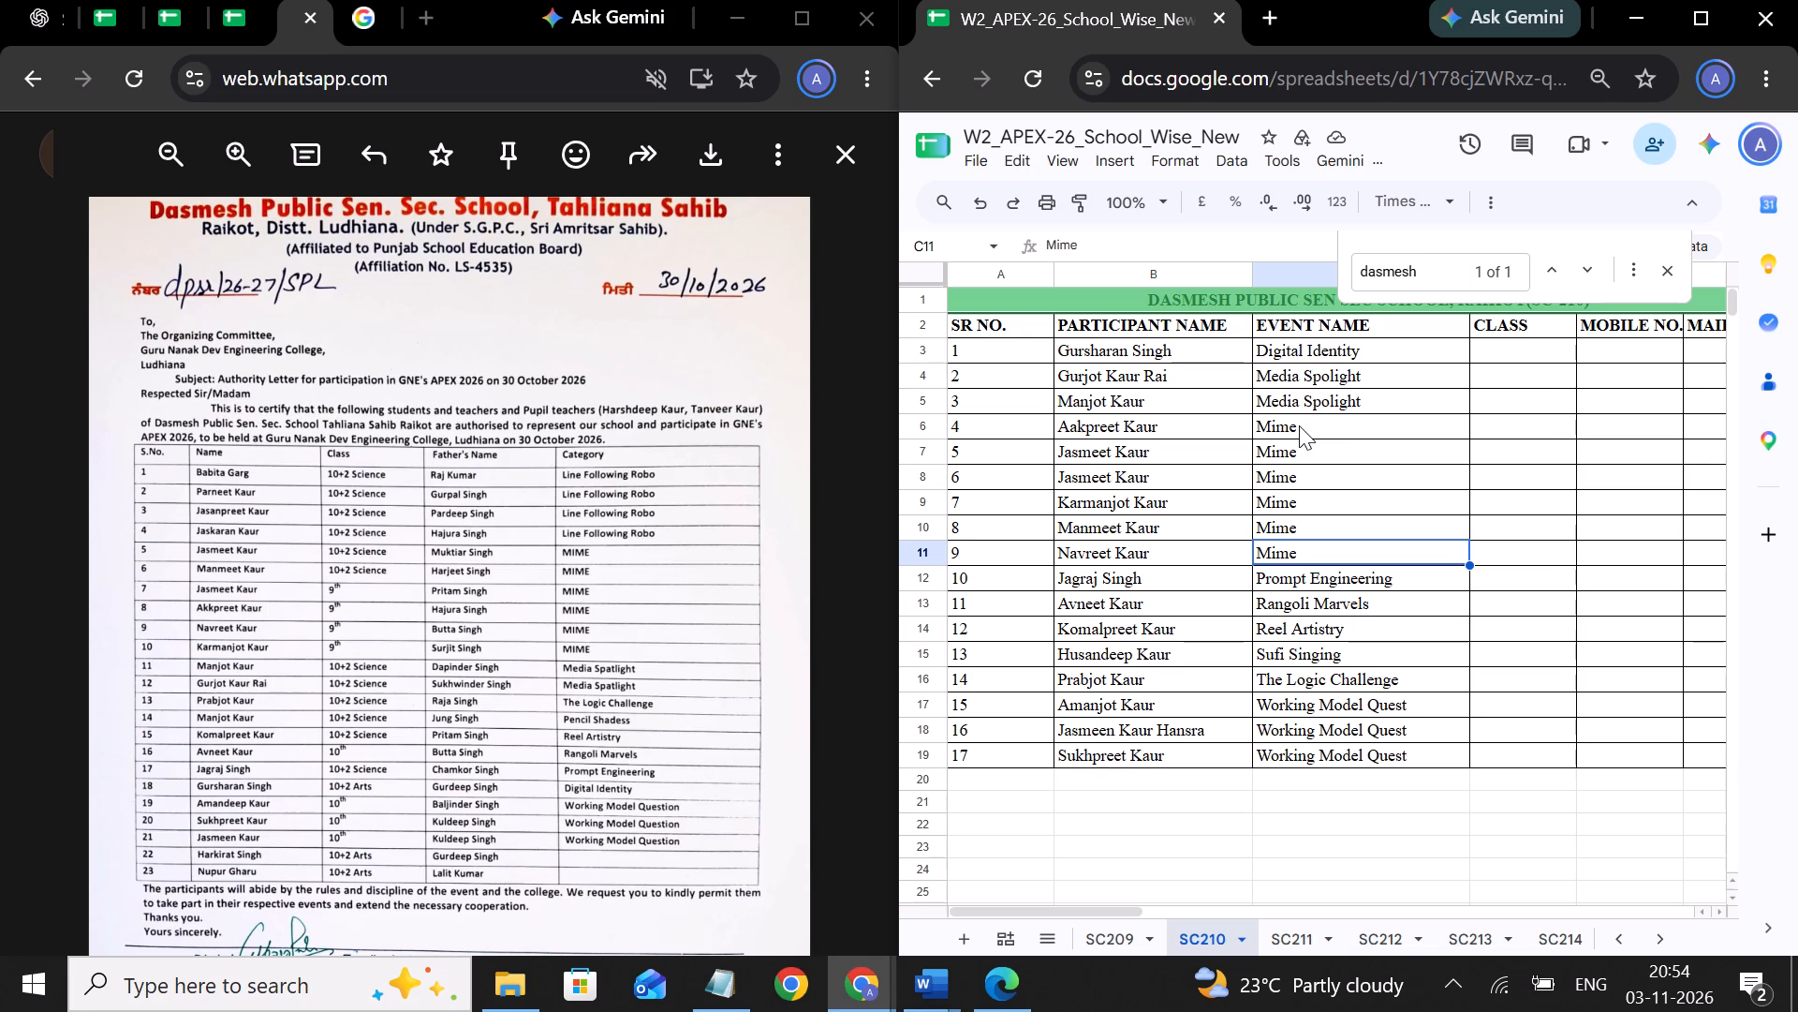
pyautogui.hscroll(-4, 1299, 425)
pyautogui.hscroll(1, 1299, 425)
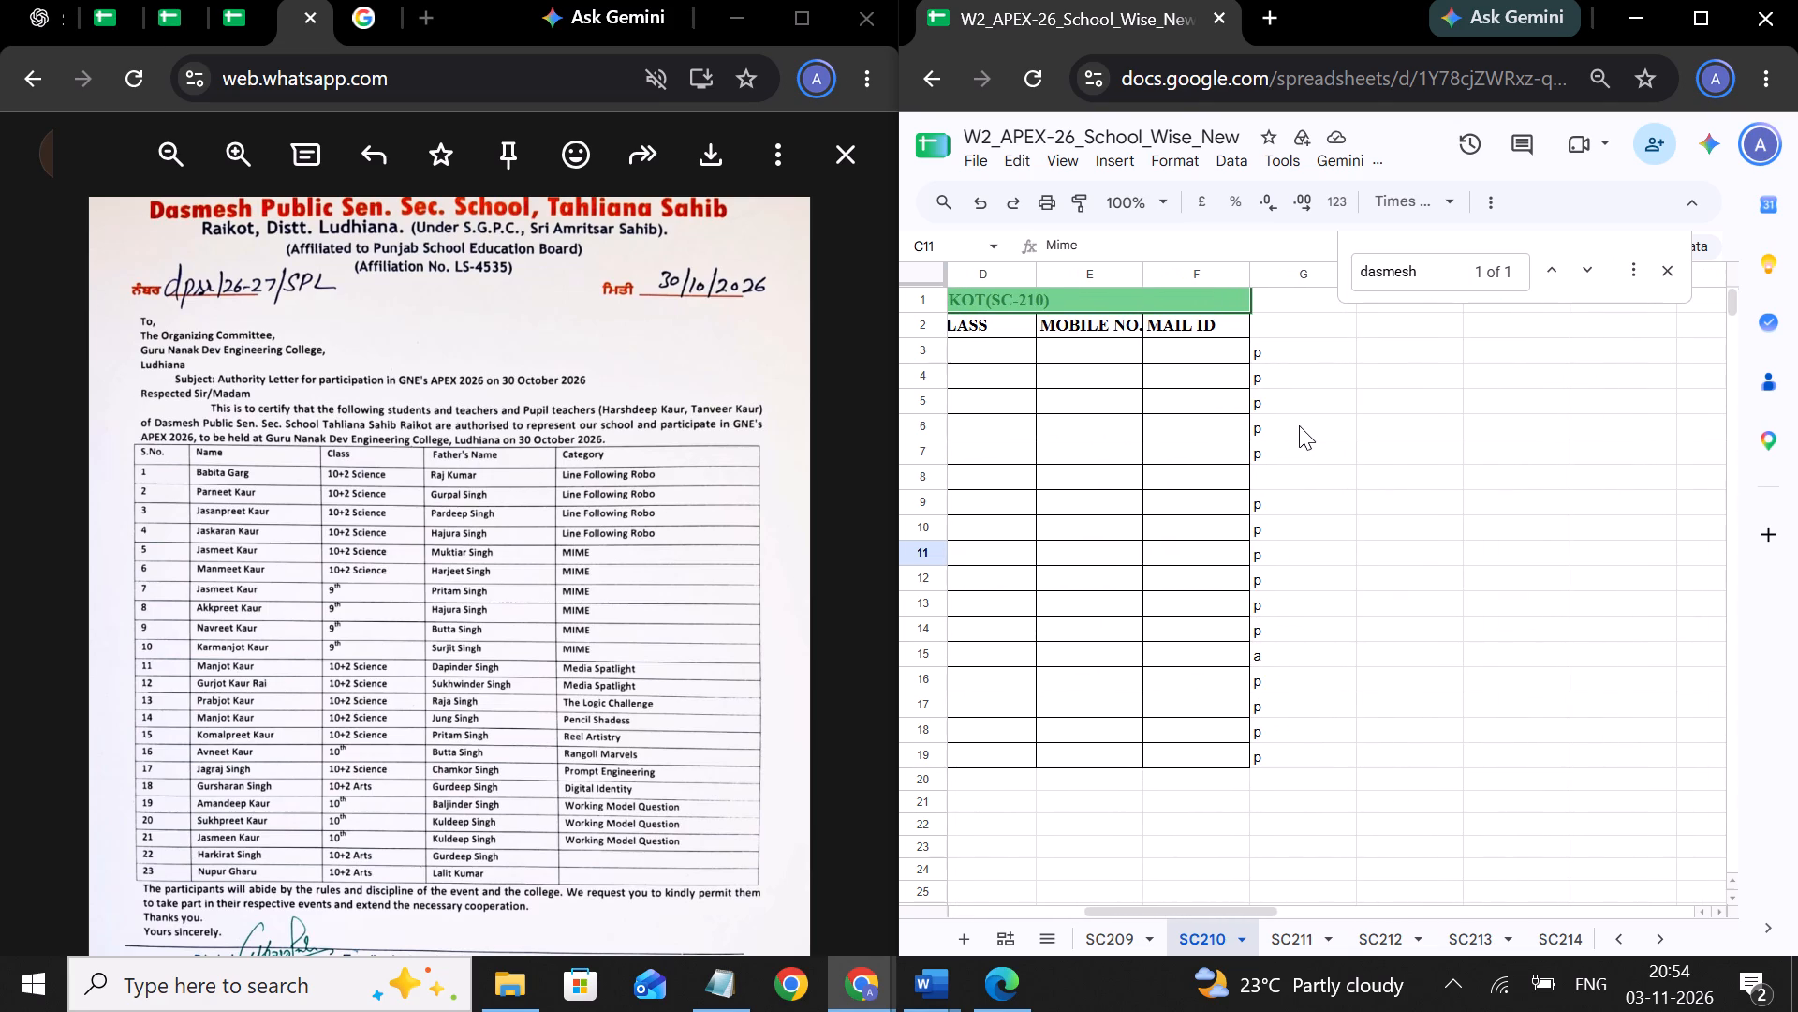
pyautogui.hscroll(1, 1299, 425)
pyautogui.hscroll(3, 1267, 675)
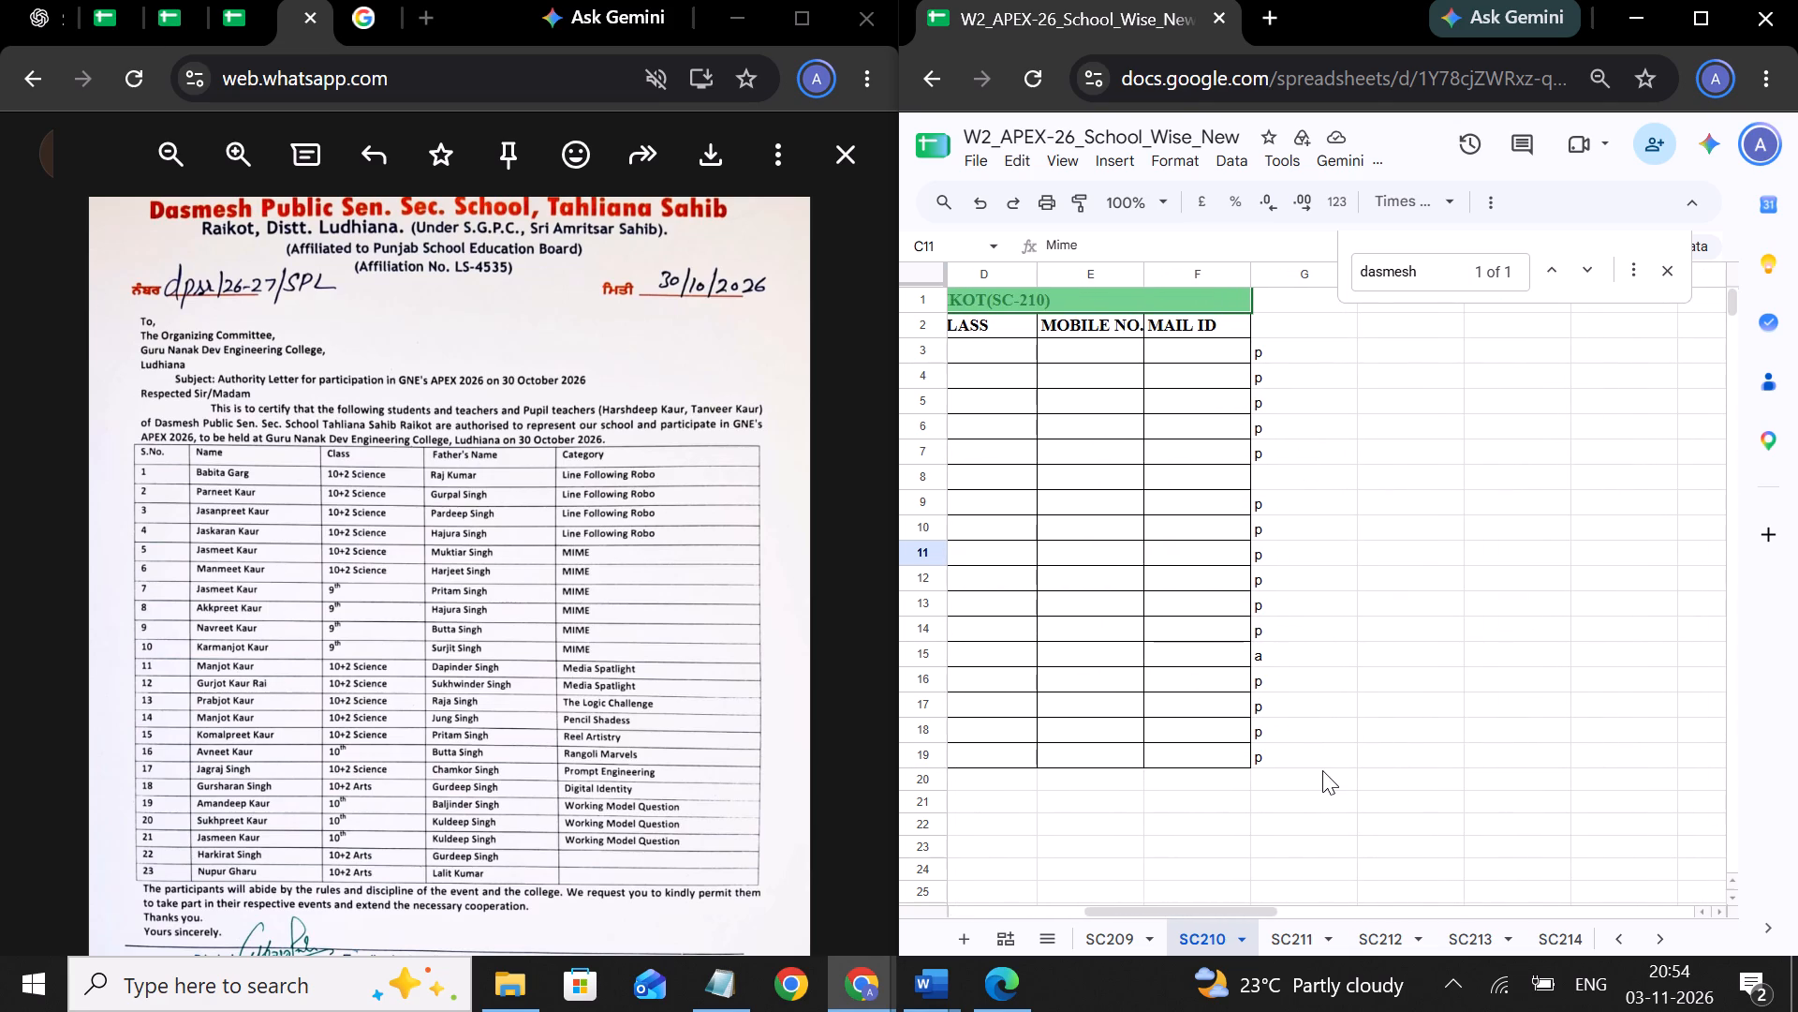
pyautogui.hscroll(3, 1322, 770)
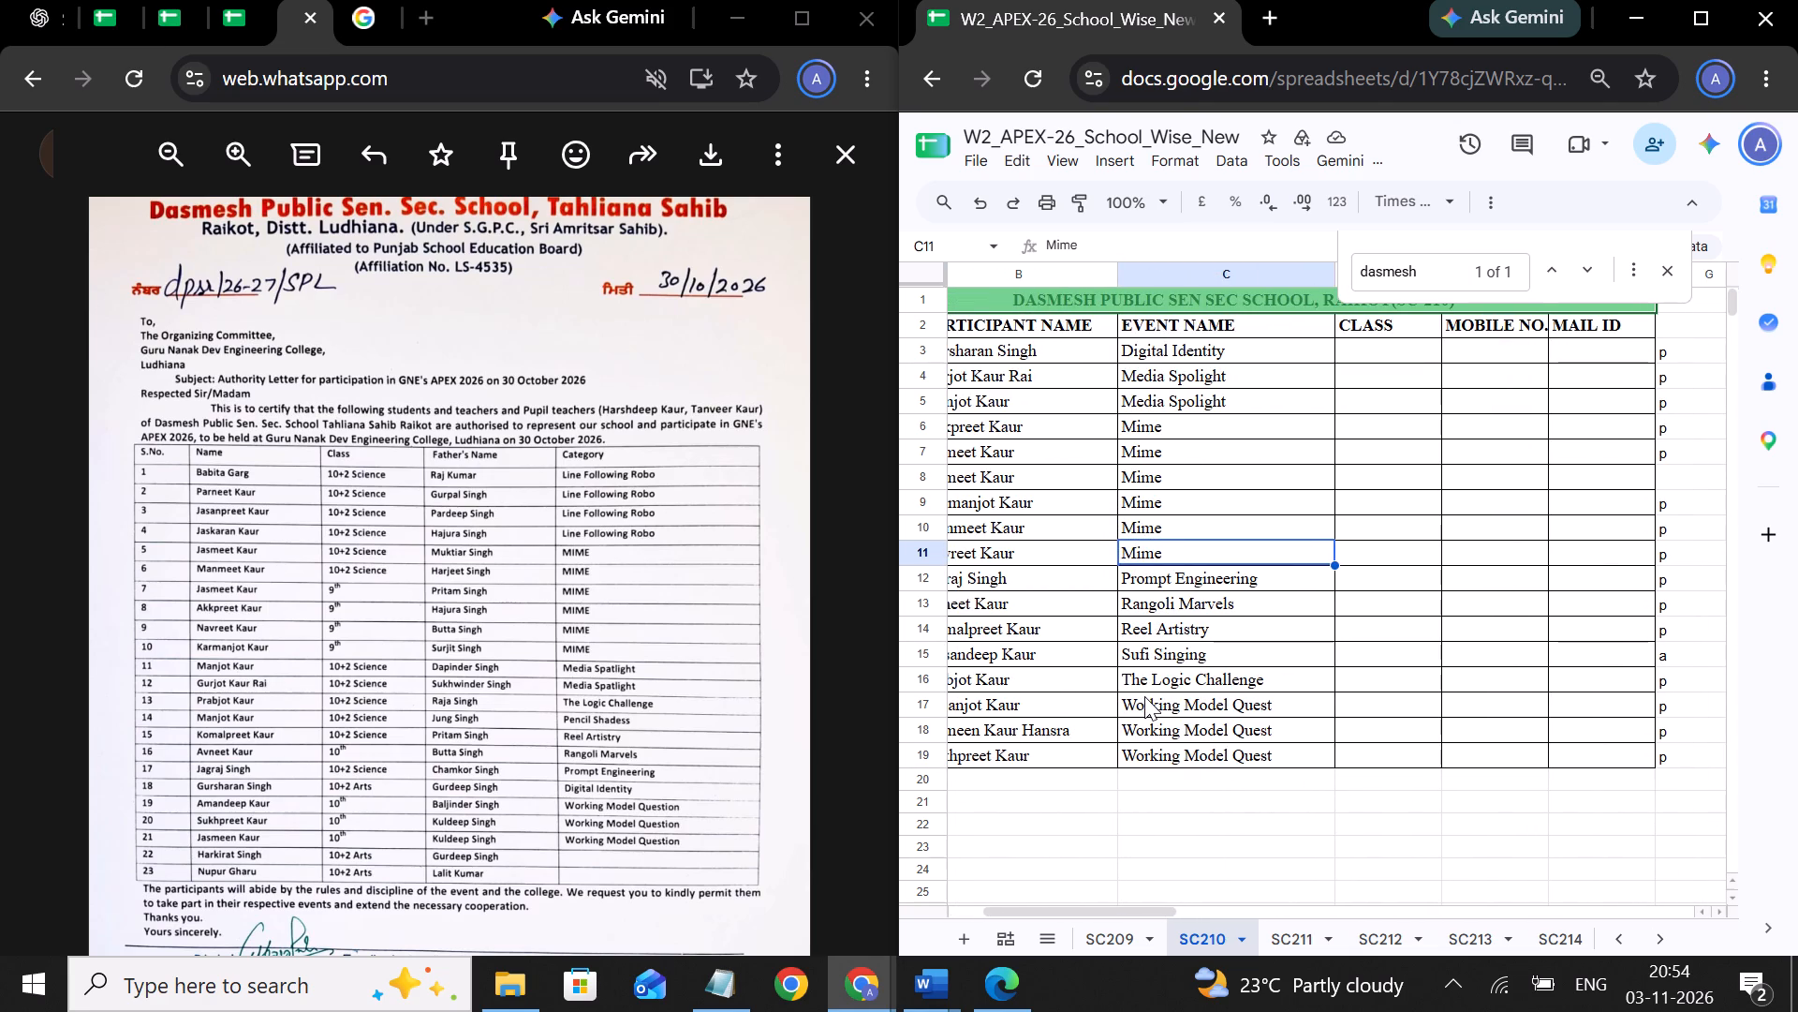
pyautogui.hscroll(-1, 1287, 649)
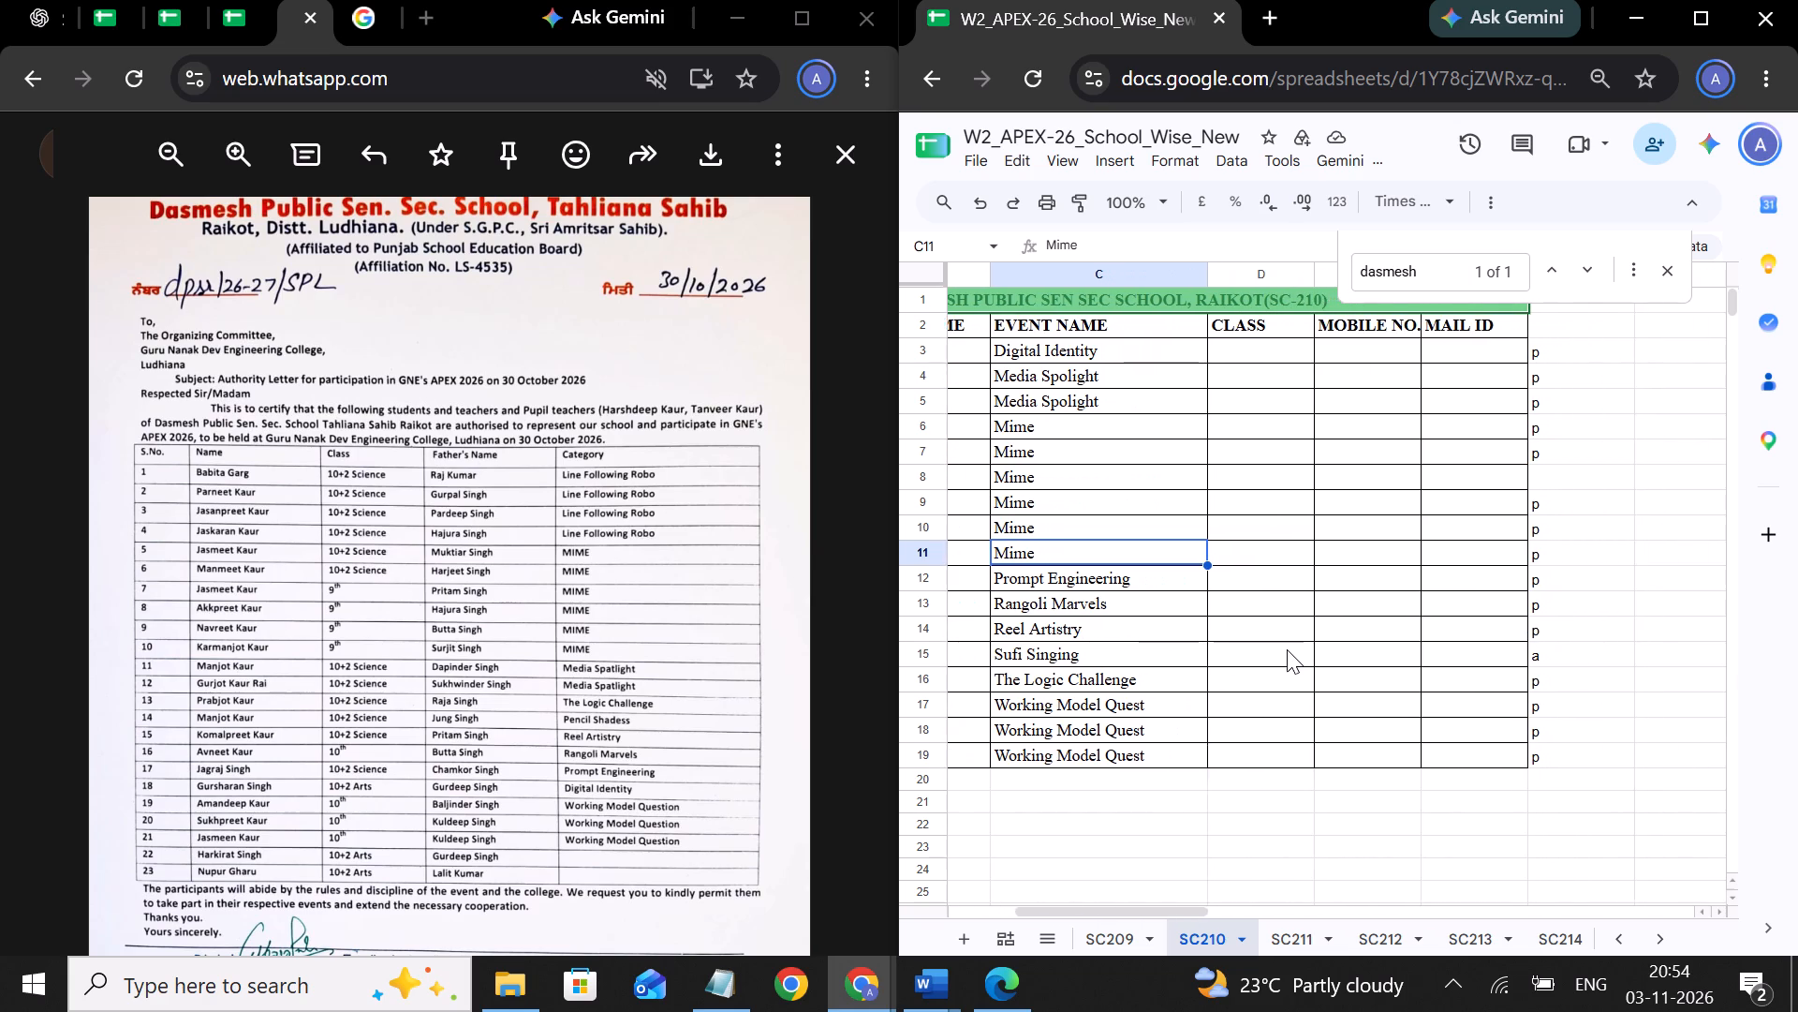
pyautogui.hscroll(-1, 1287, 649)
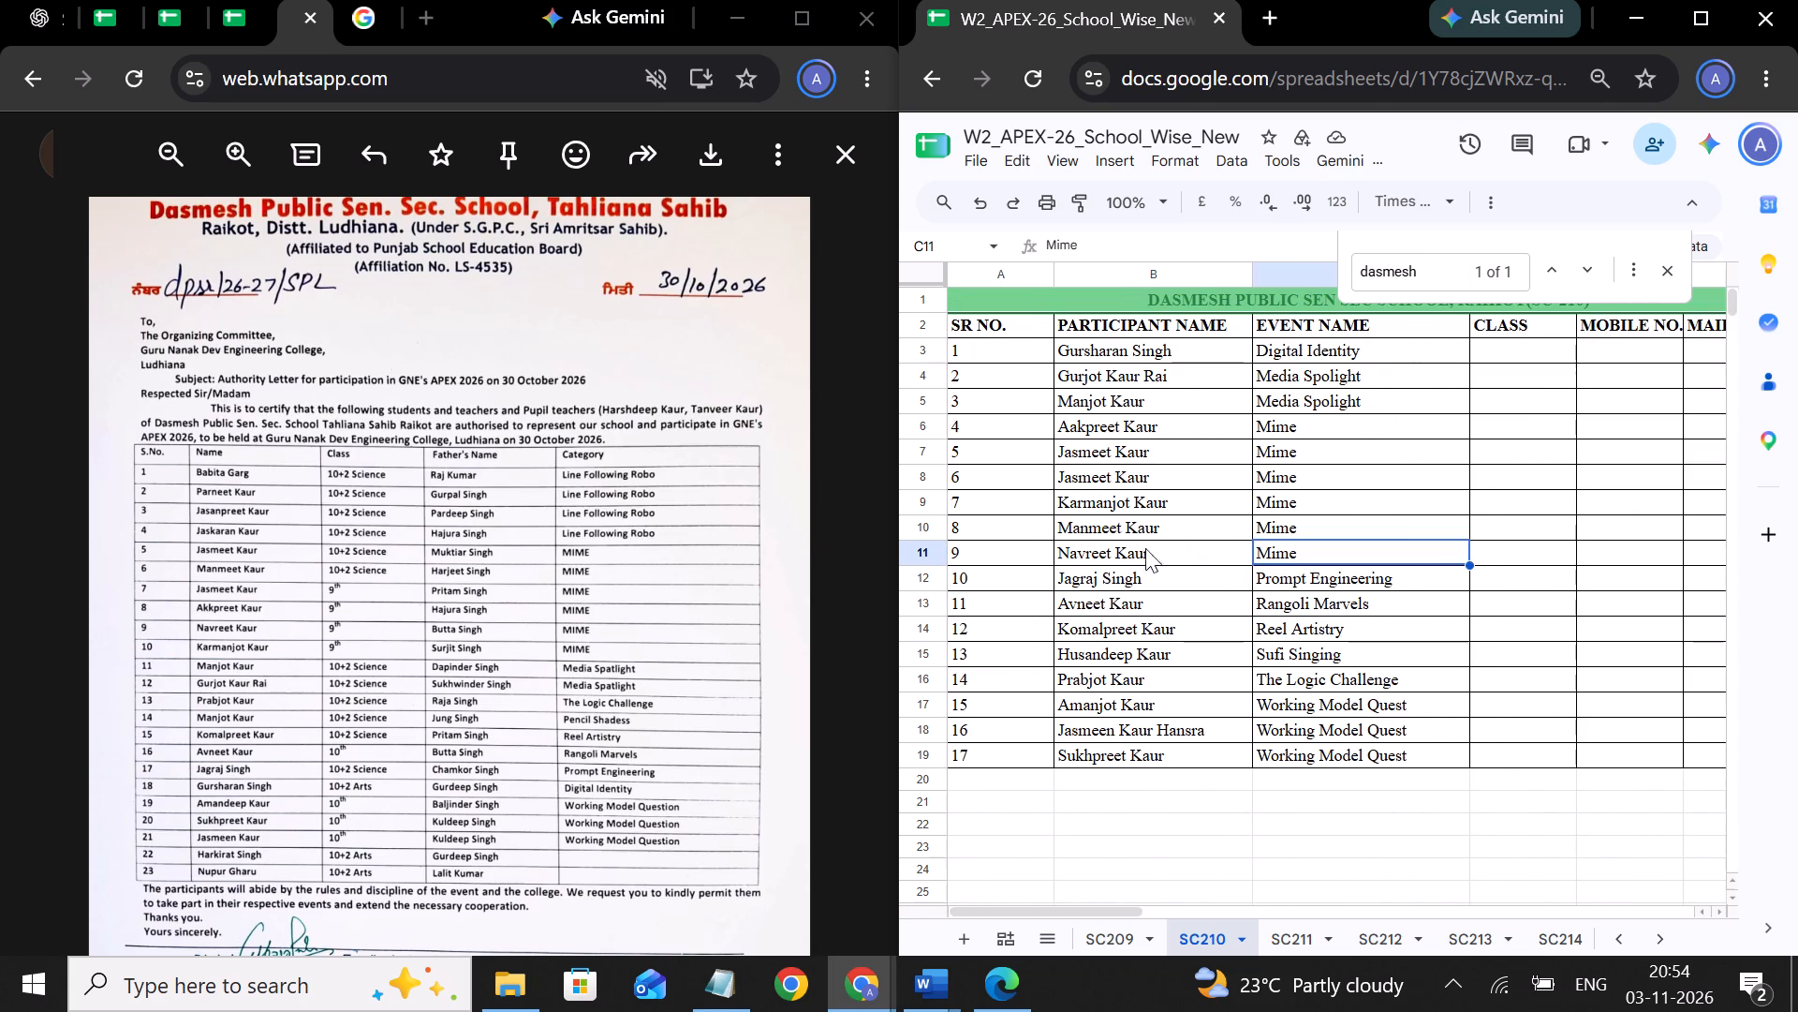
pyautogui.click(1172, 478)
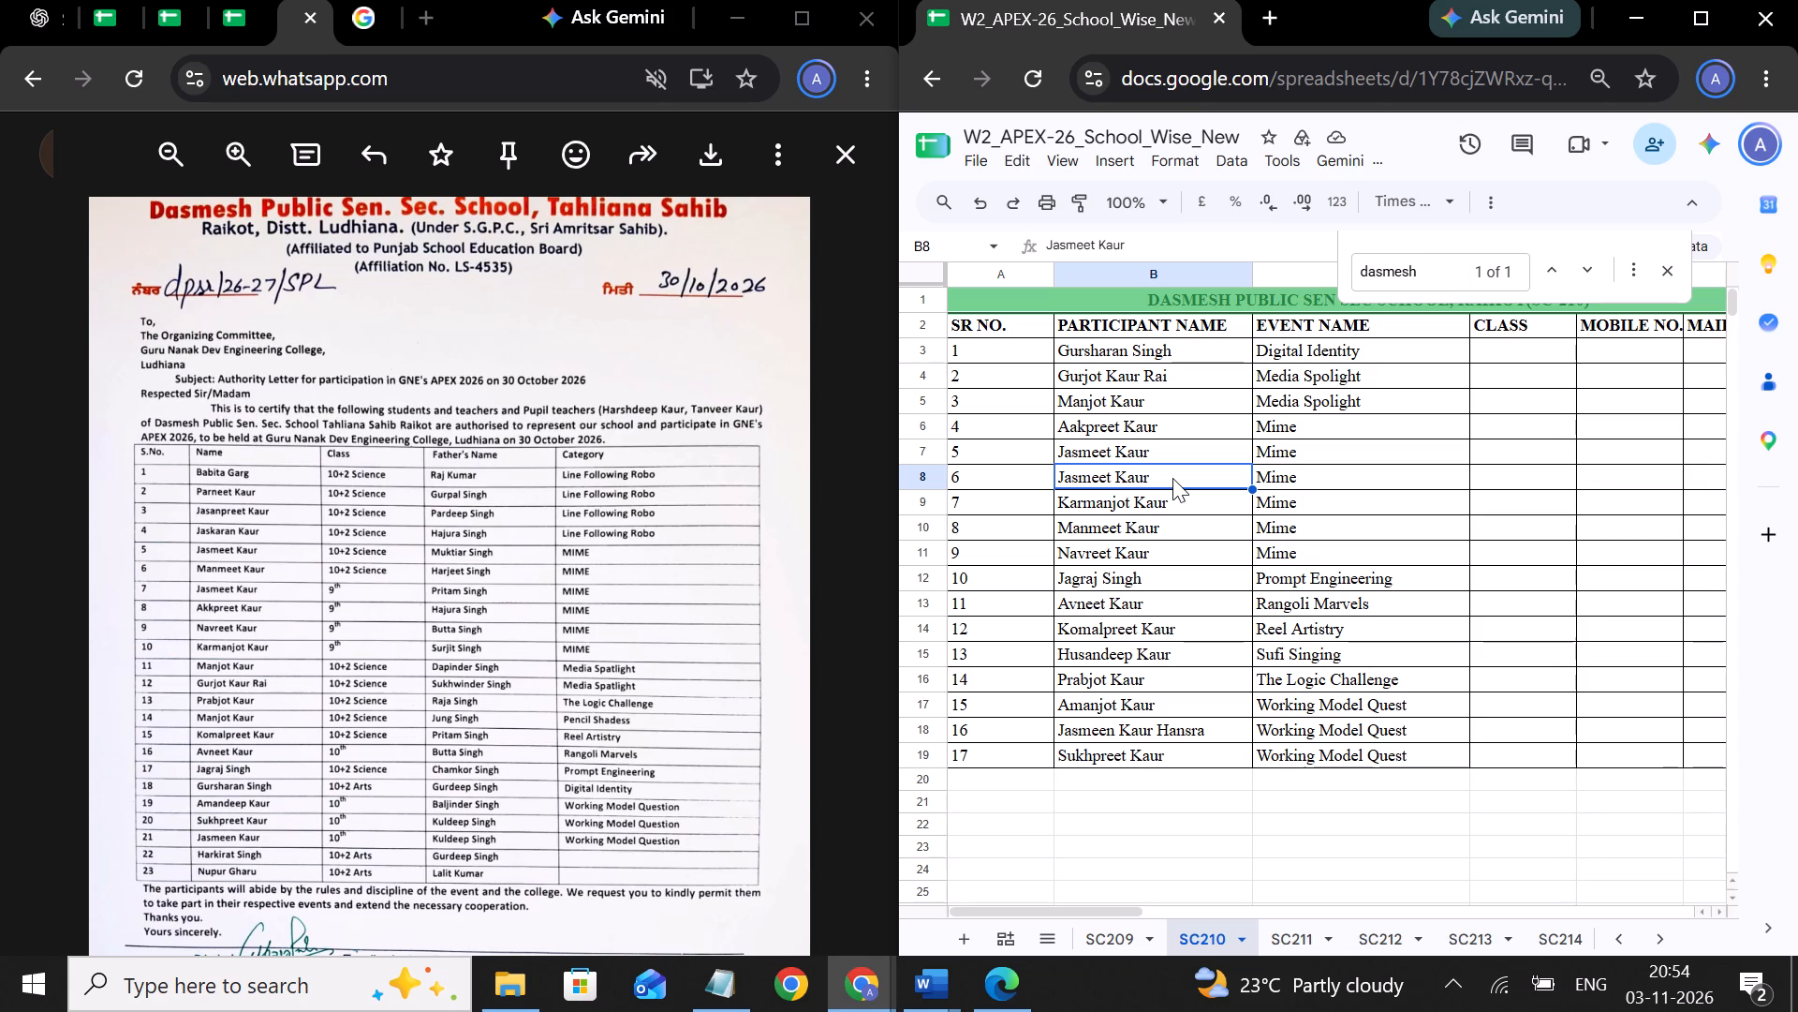
# Add serial number 18 below the SC210 list with the letter's first student and the event line following robo.
pyautogui.doubleClick(995, 777)
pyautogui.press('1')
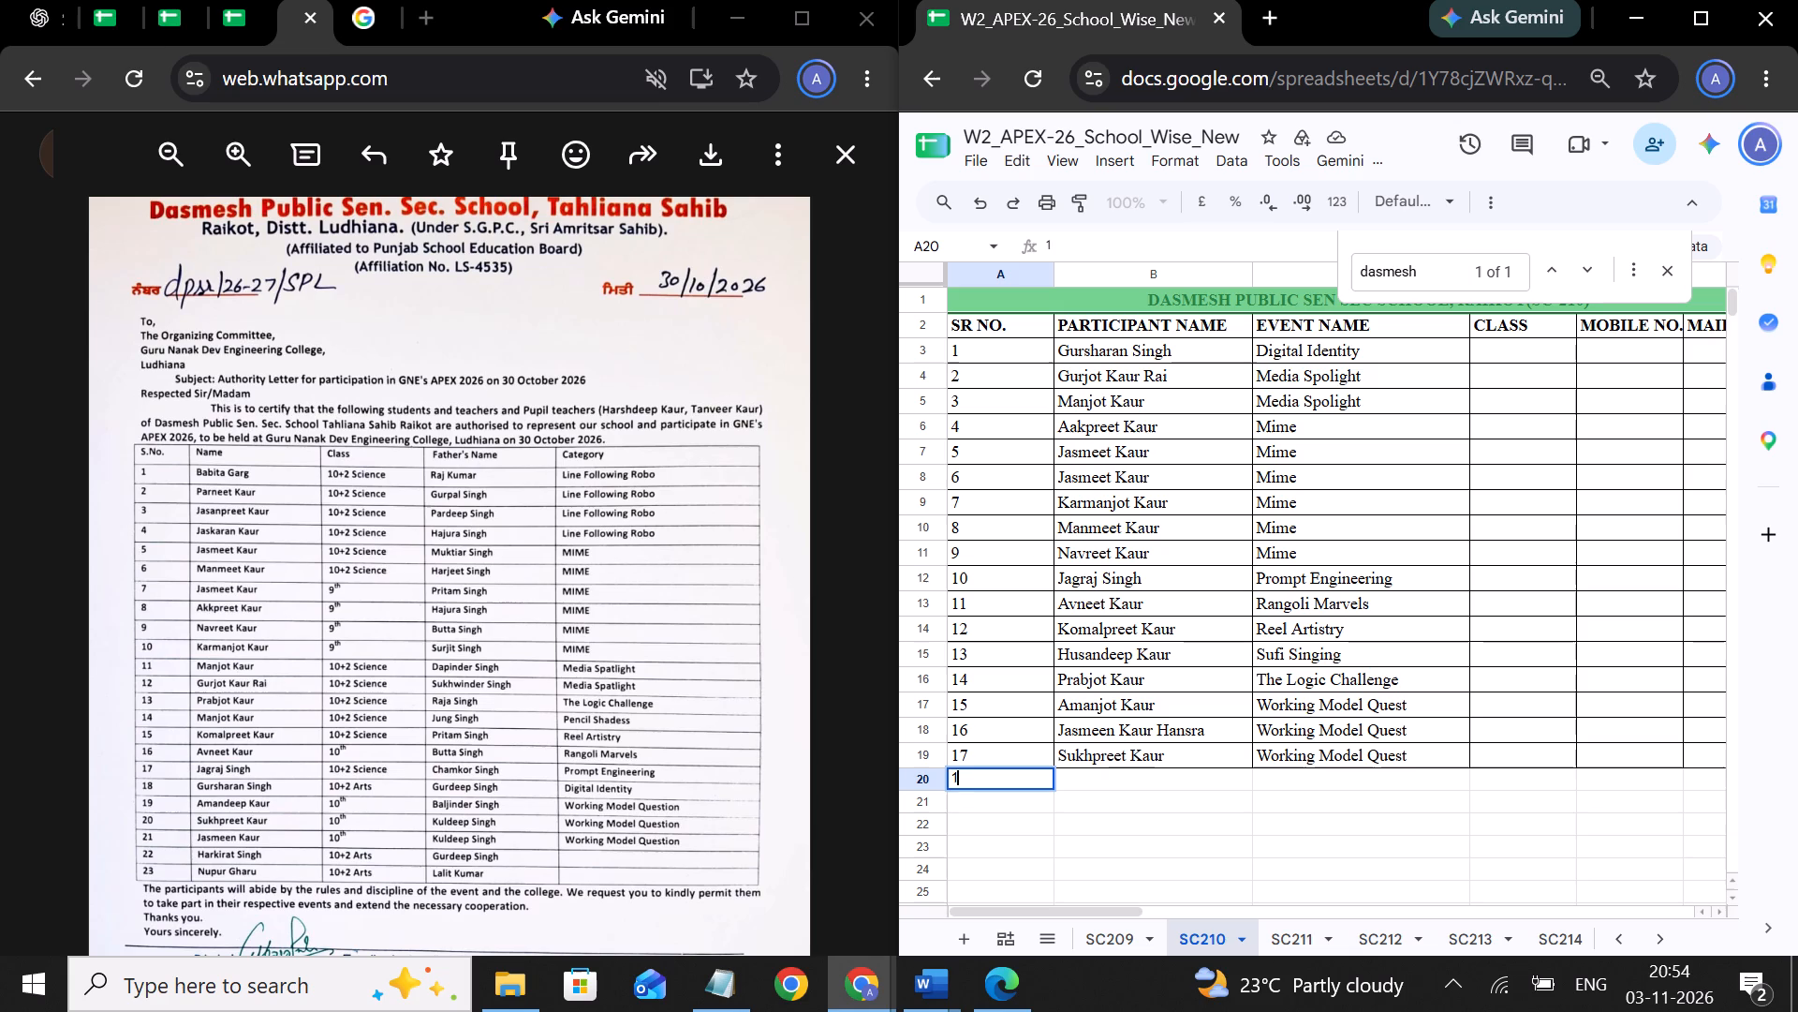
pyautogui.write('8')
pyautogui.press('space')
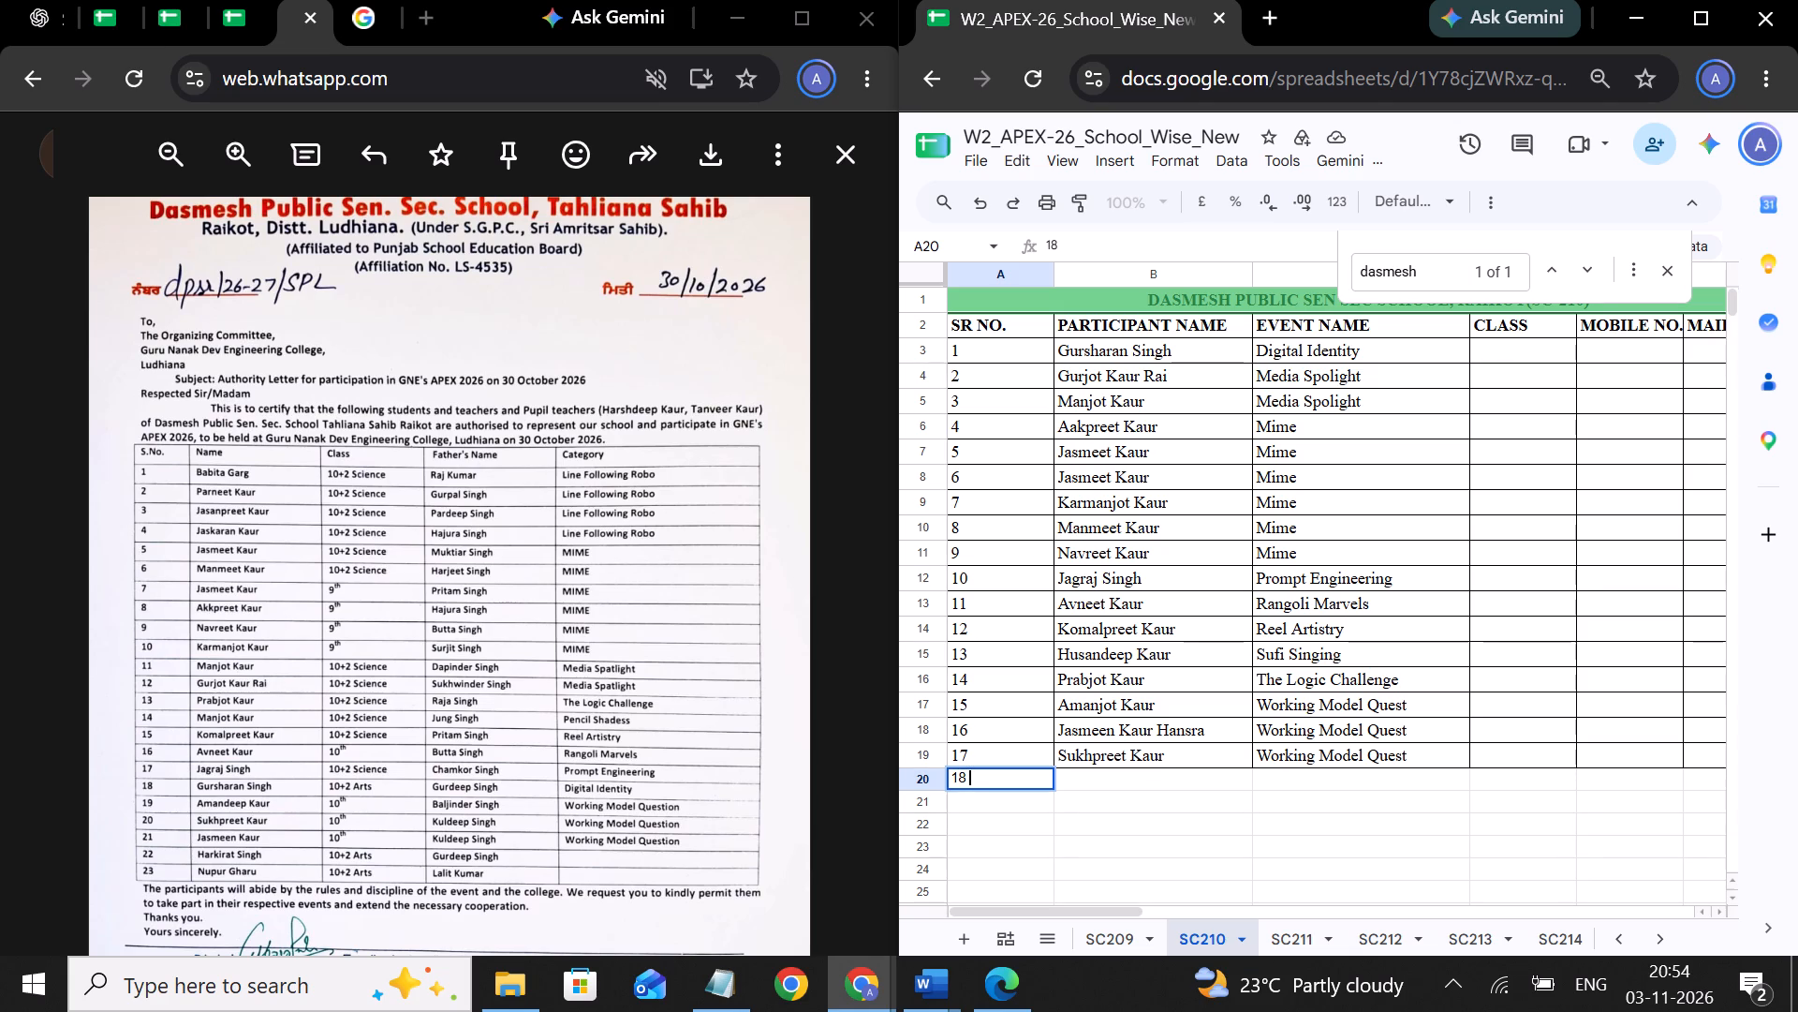
# Fill in the serial number 18 row with the letter's first student as participant and "line following robo" as the event.
pyautogui.tripleClick(1082, 781)
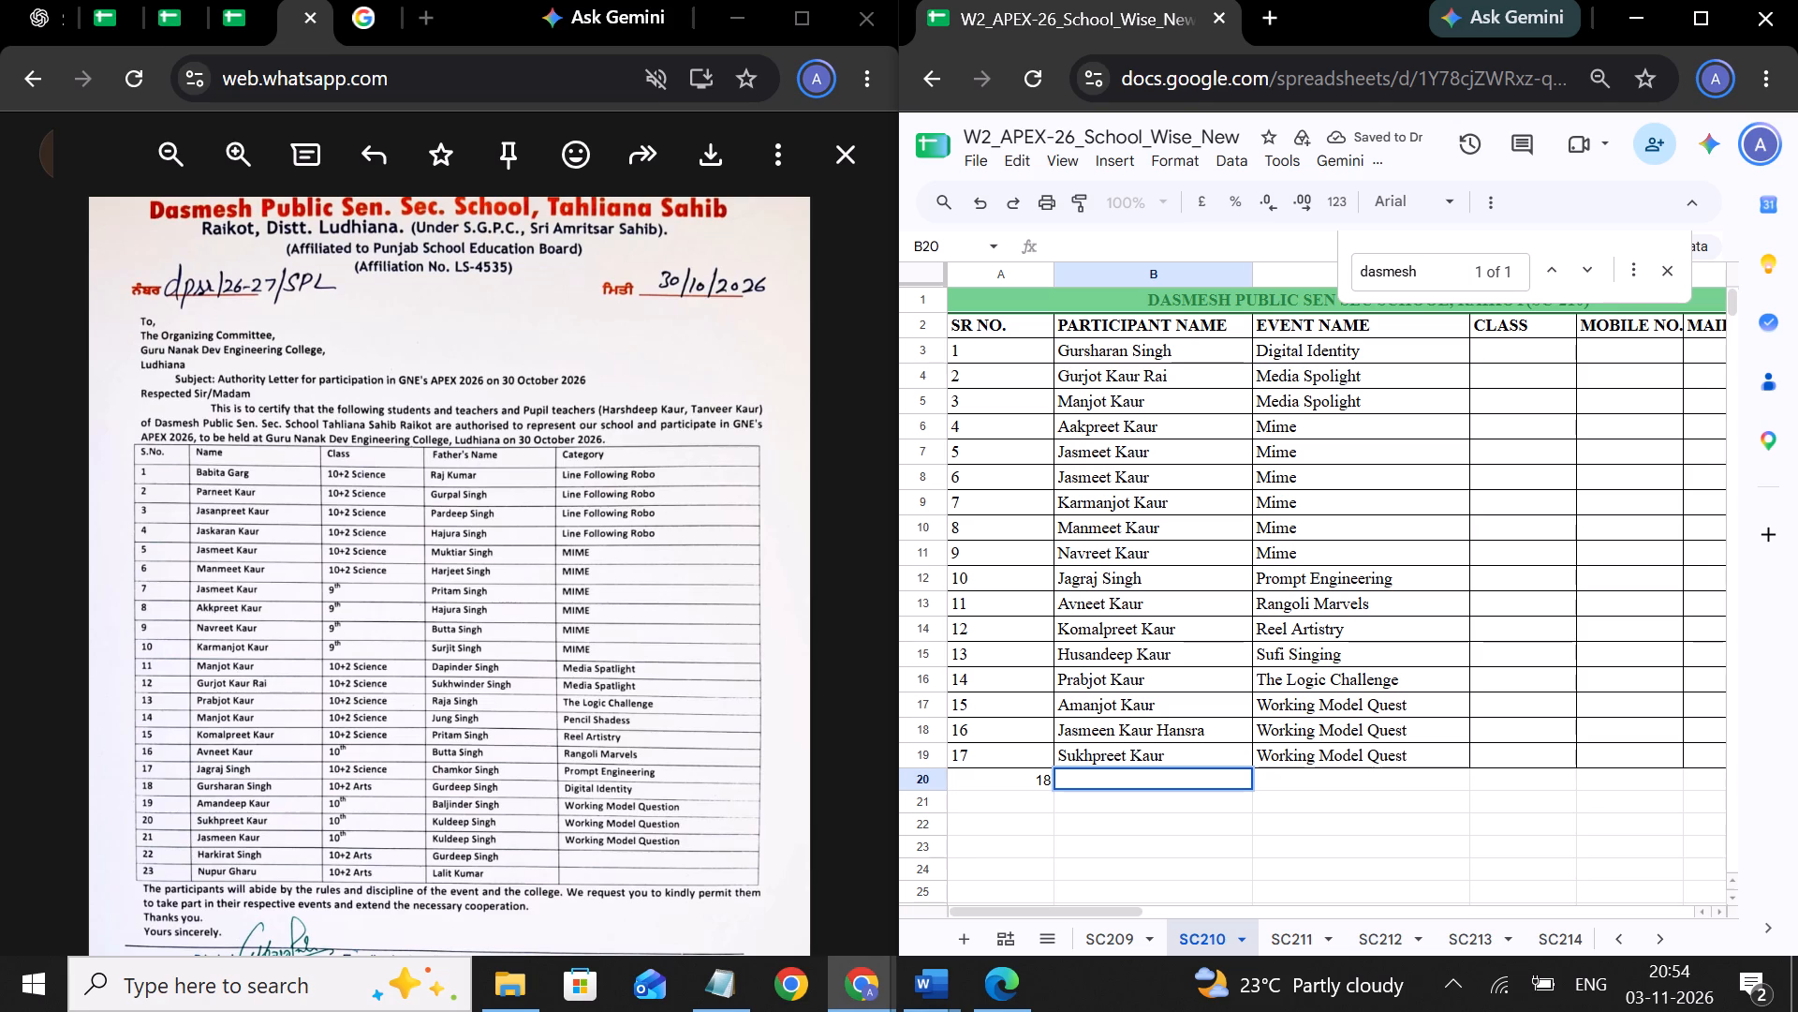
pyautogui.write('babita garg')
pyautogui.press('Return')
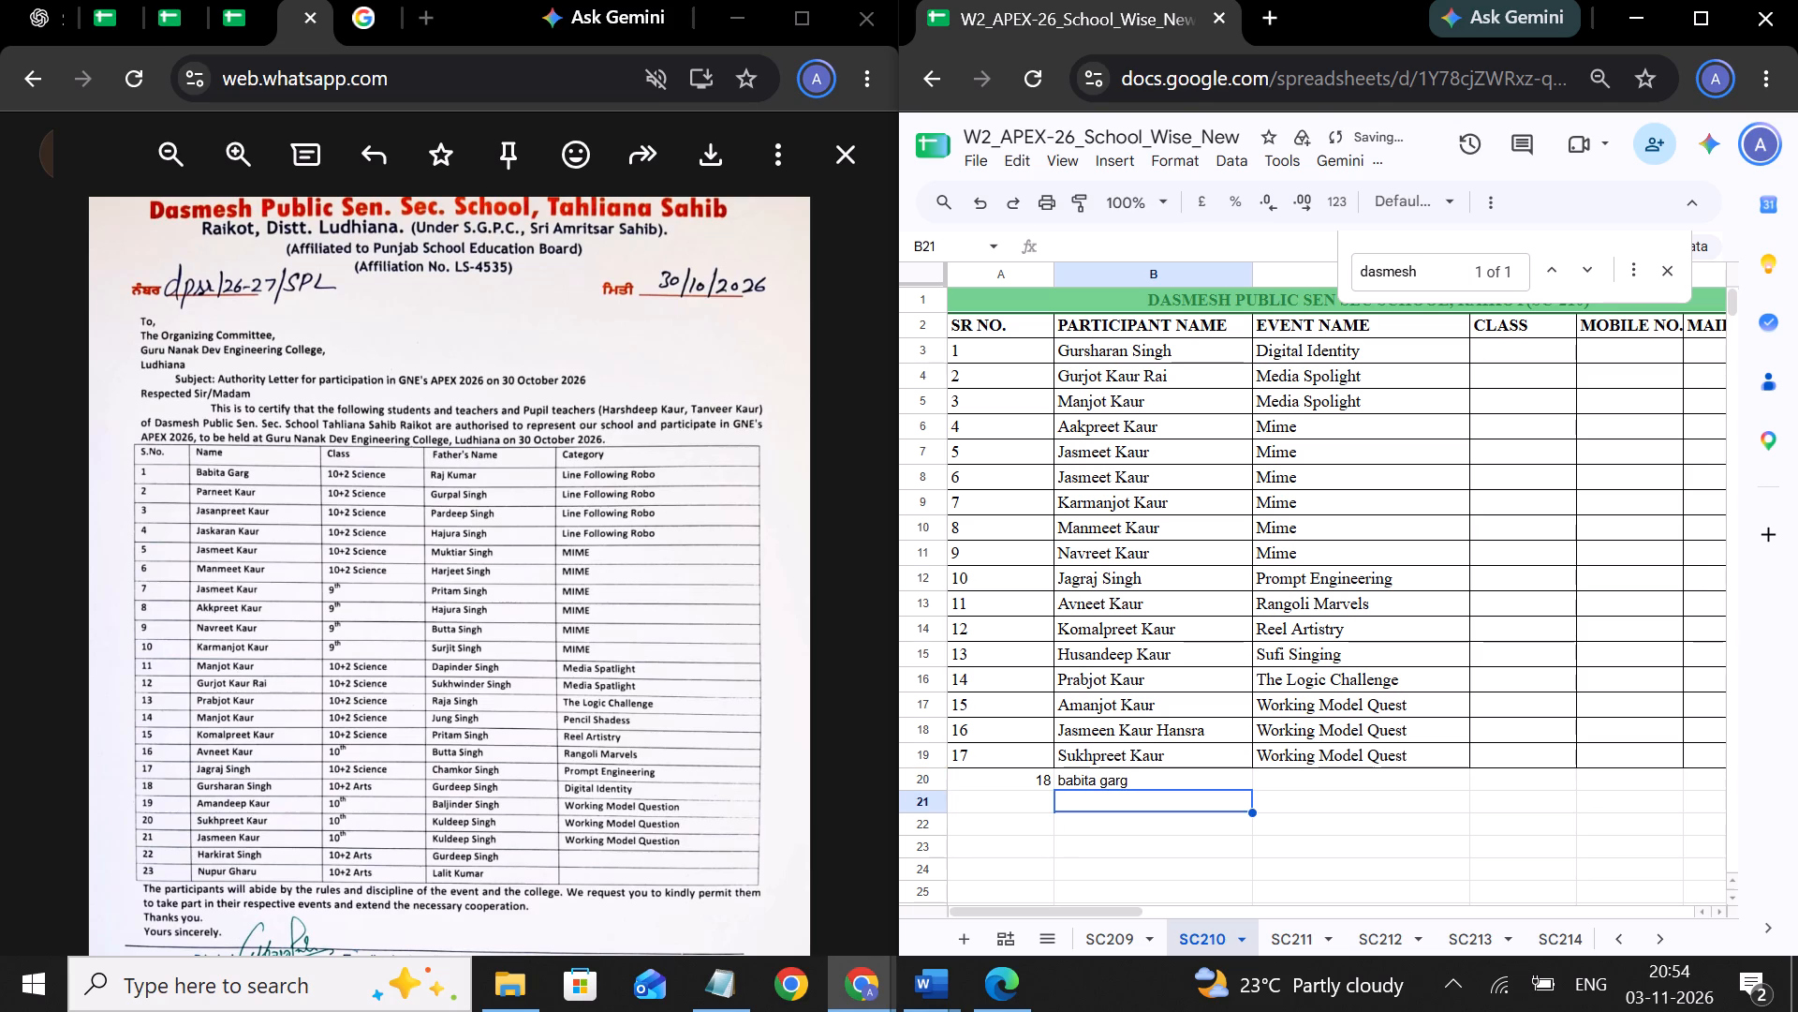
pyautogui.click(1400, 788)
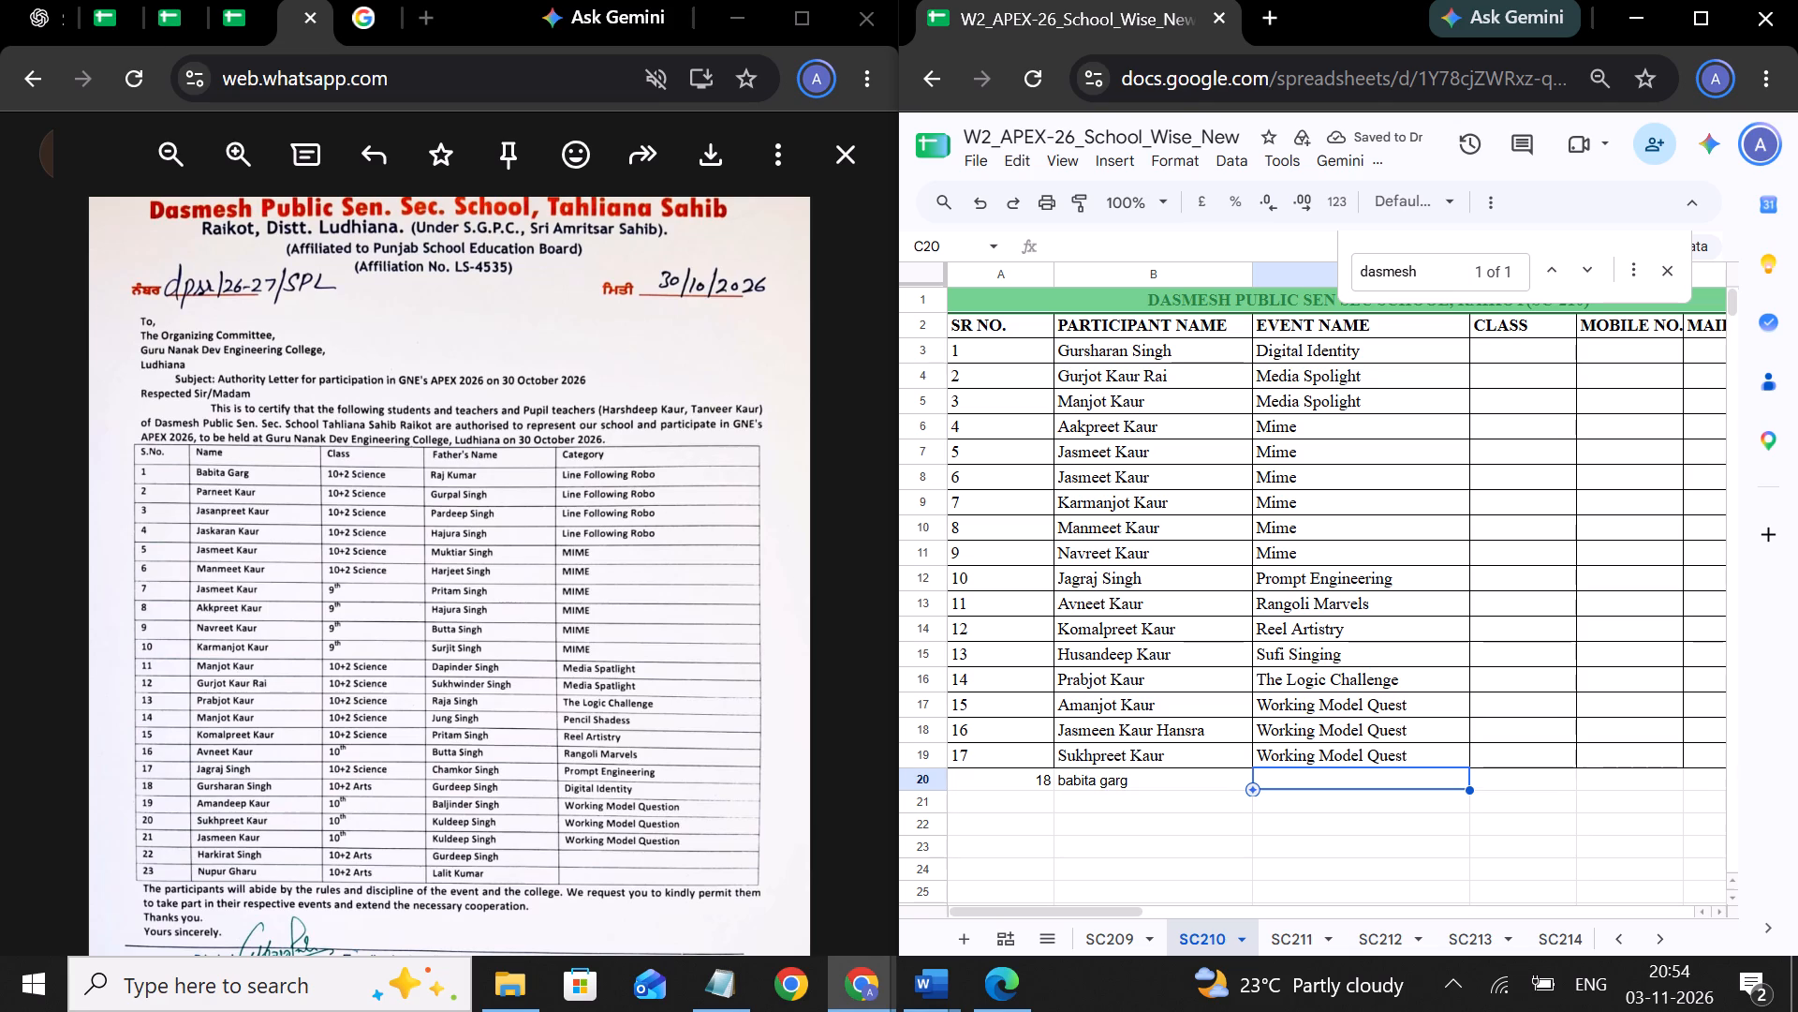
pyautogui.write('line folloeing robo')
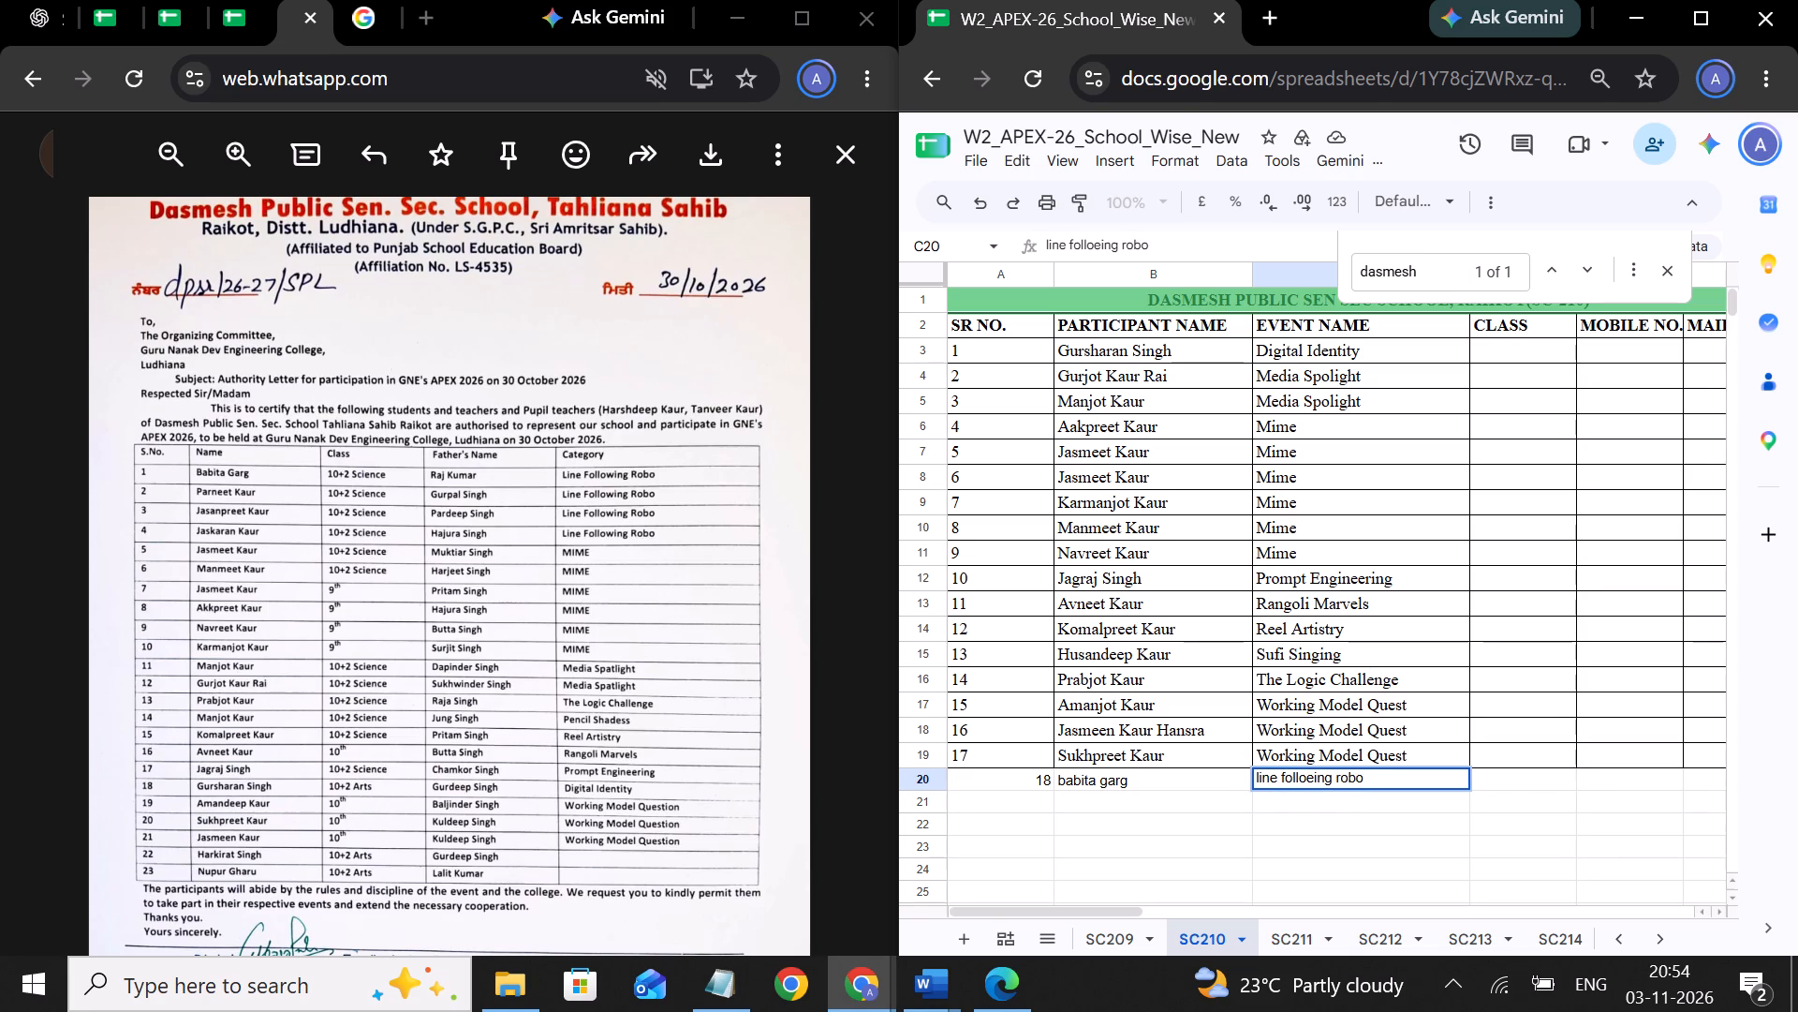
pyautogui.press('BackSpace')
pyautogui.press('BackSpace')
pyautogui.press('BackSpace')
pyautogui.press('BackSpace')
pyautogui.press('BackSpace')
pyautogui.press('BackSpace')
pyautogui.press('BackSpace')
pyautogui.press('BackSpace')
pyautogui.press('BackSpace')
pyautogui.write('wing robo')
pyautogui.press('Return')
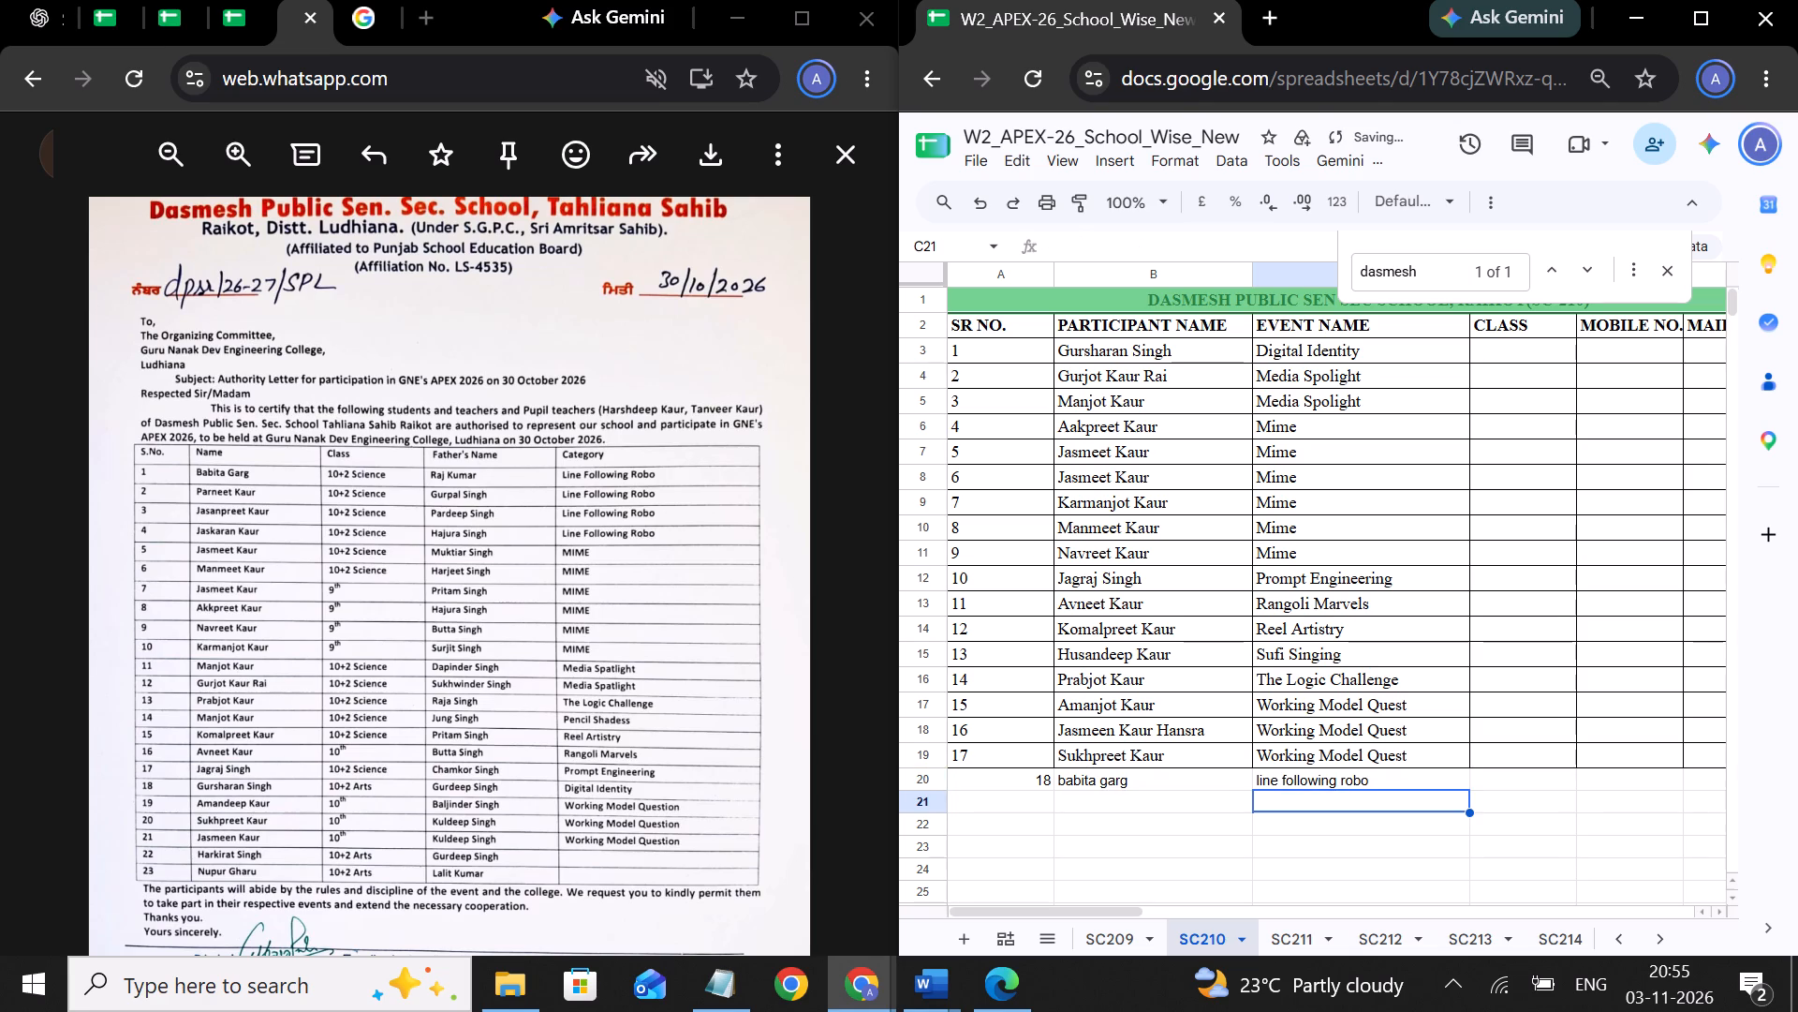
# Add serial number 19 in the row below the serial number 18 entry for the next missing participant.
pyautogui.click(1000, 796)
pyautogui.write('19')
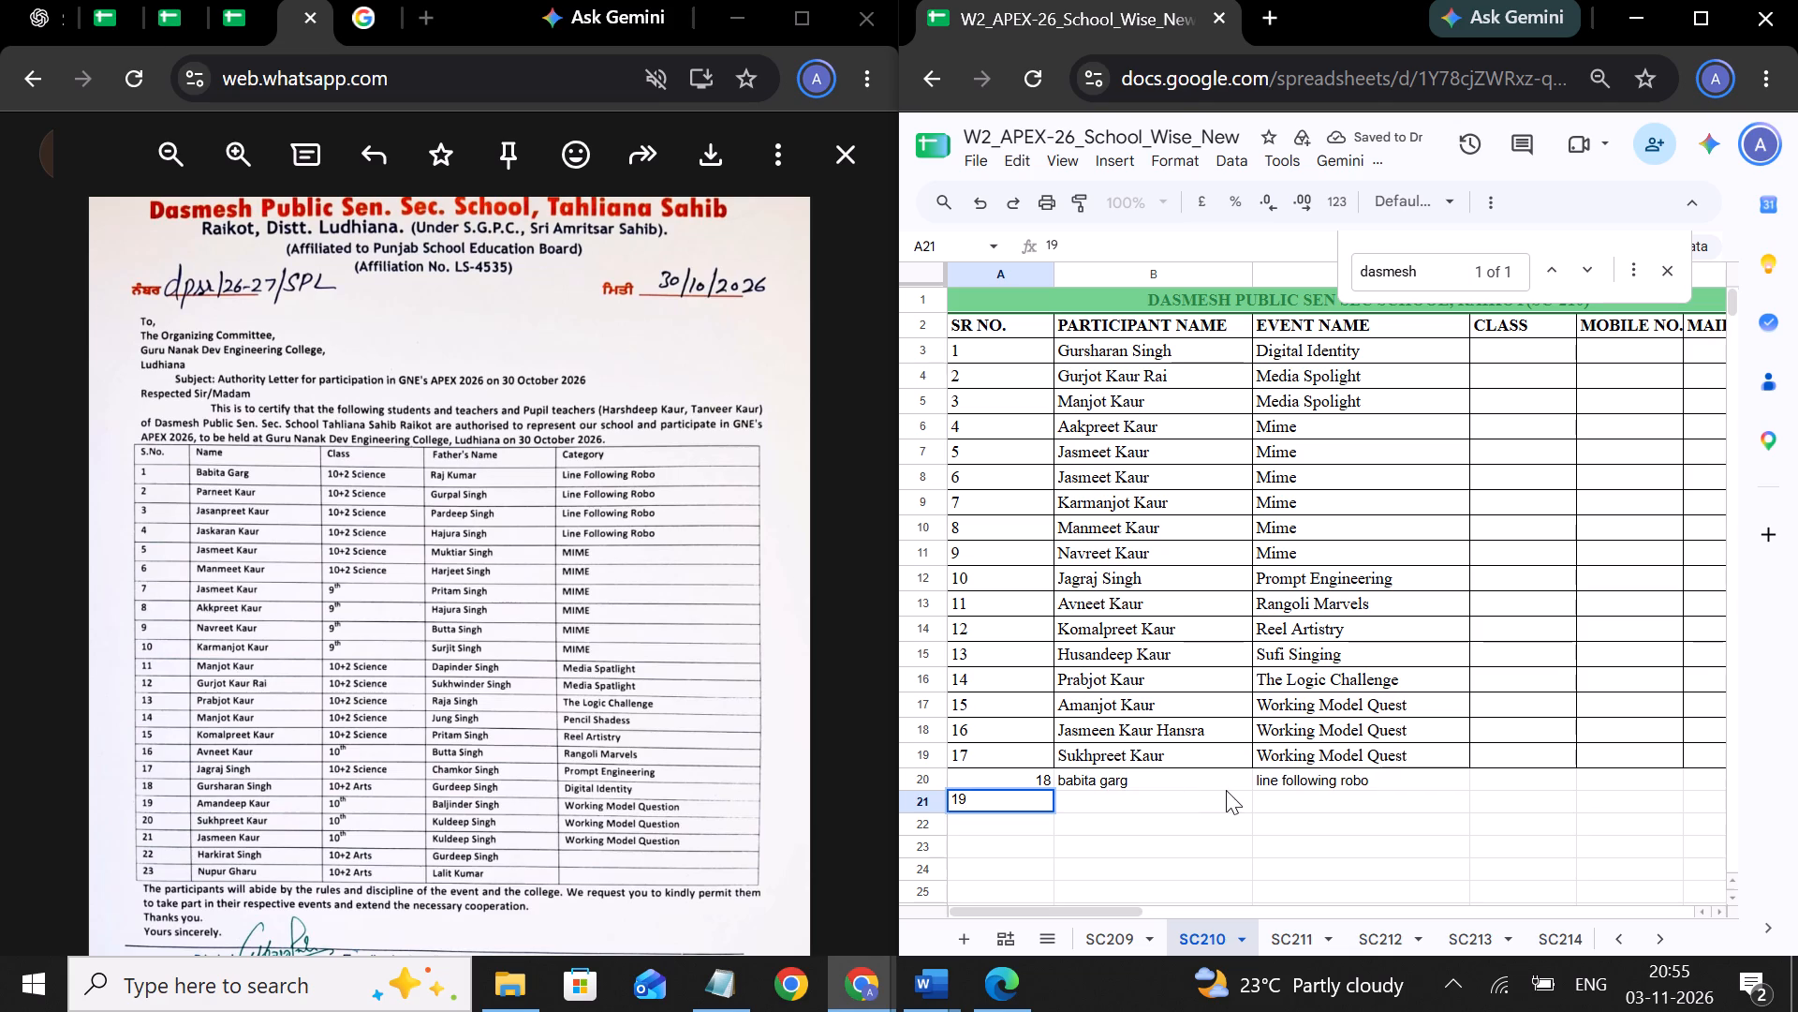
# Fill in row 19 of the SC210 list with the letter's second student and the event line following robo.
pyautogui.click(1188, 790)
pyautogui.click(1170, 807)
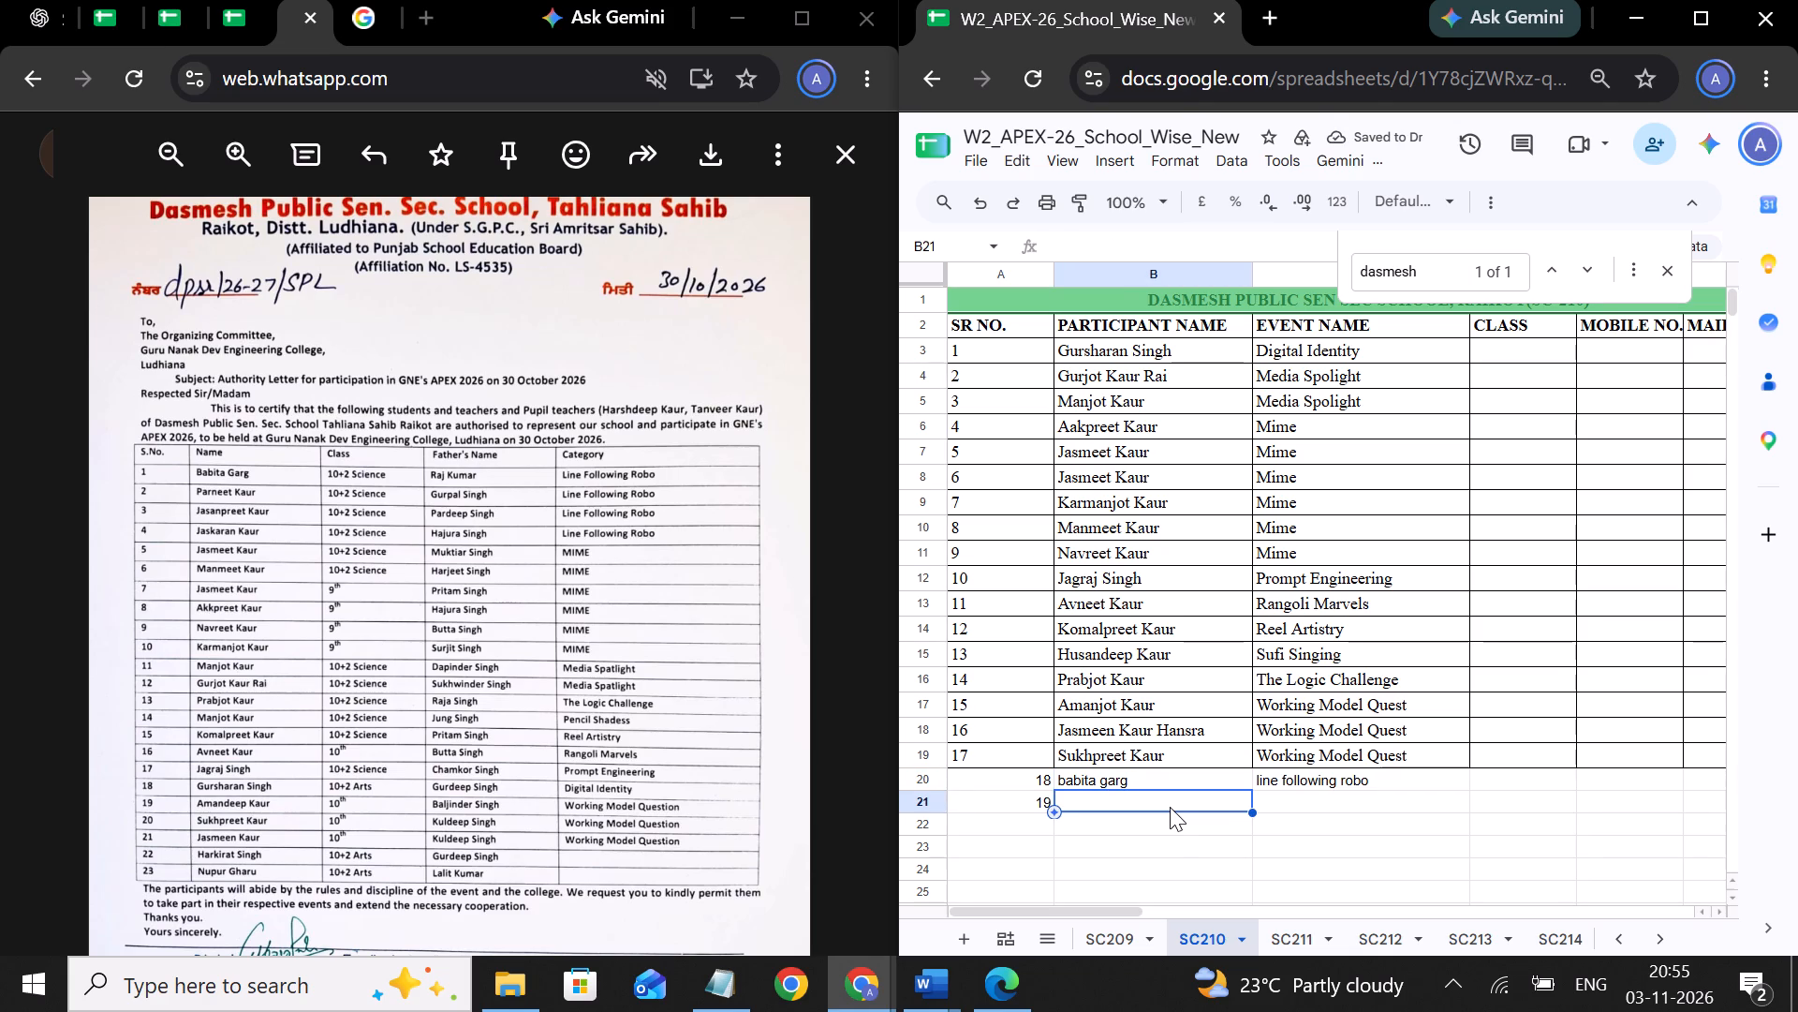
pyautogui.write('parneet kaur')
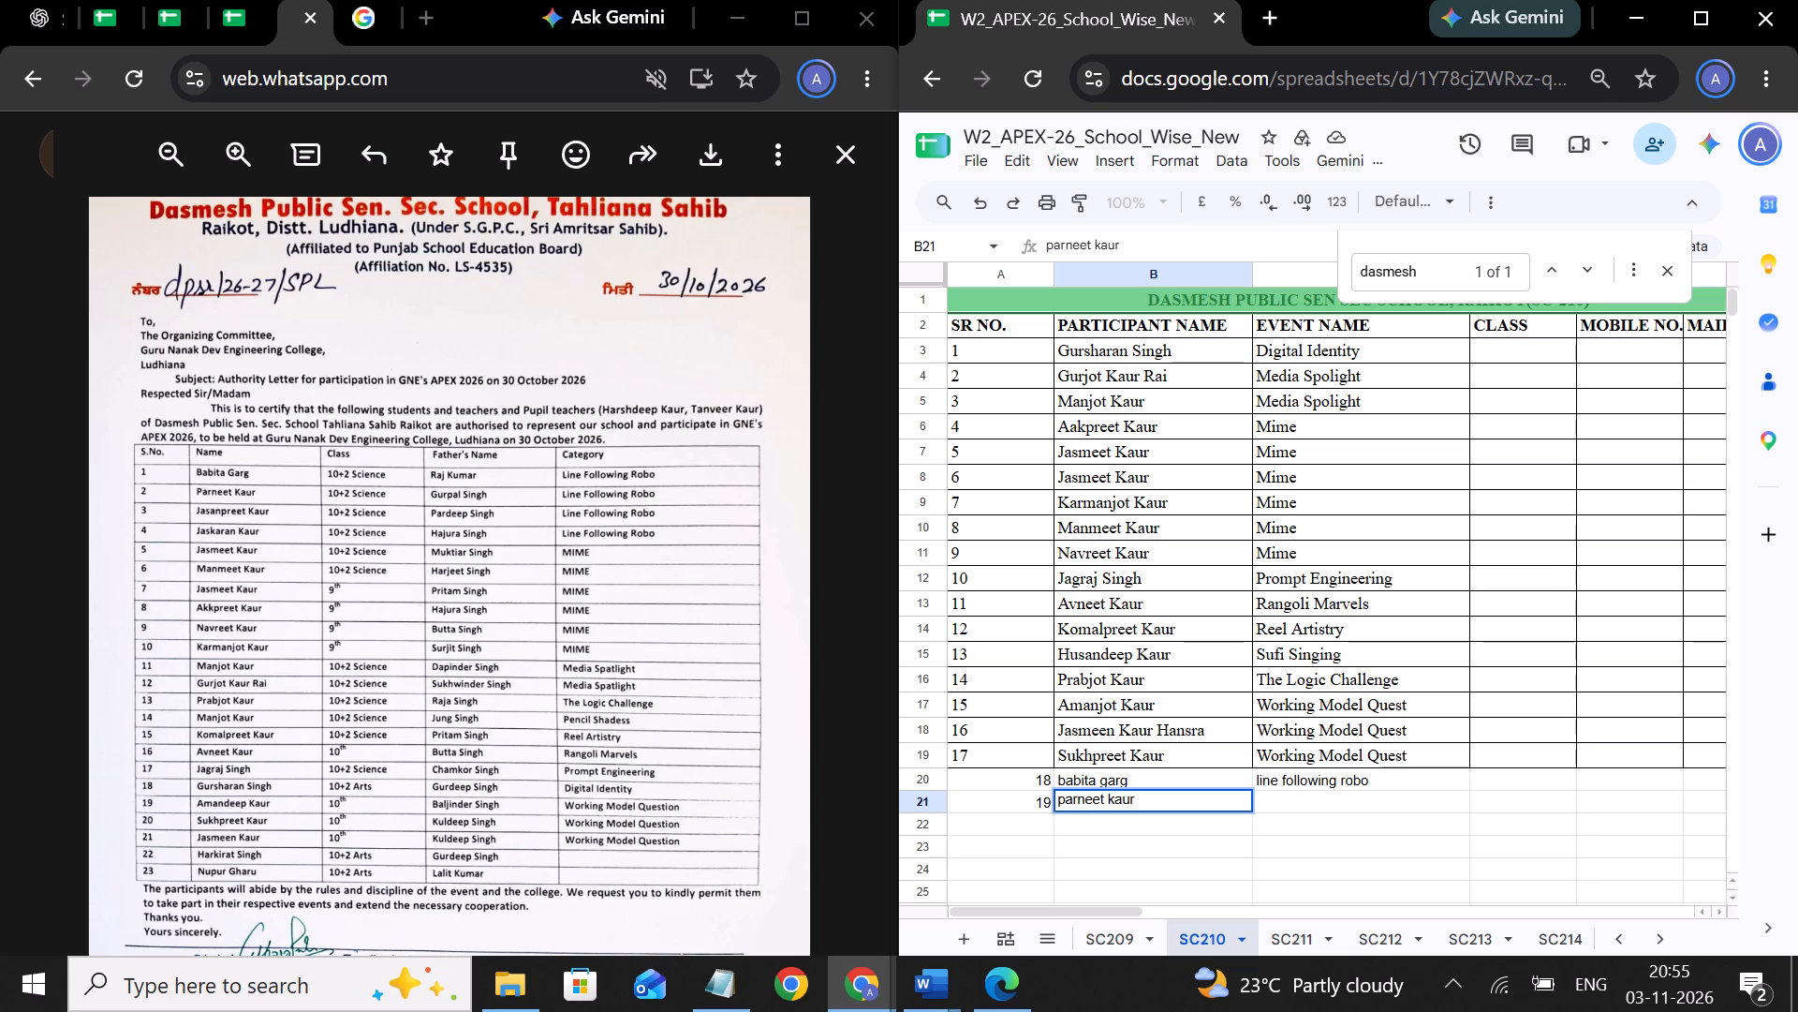
pyautogui.click(1290, 805)
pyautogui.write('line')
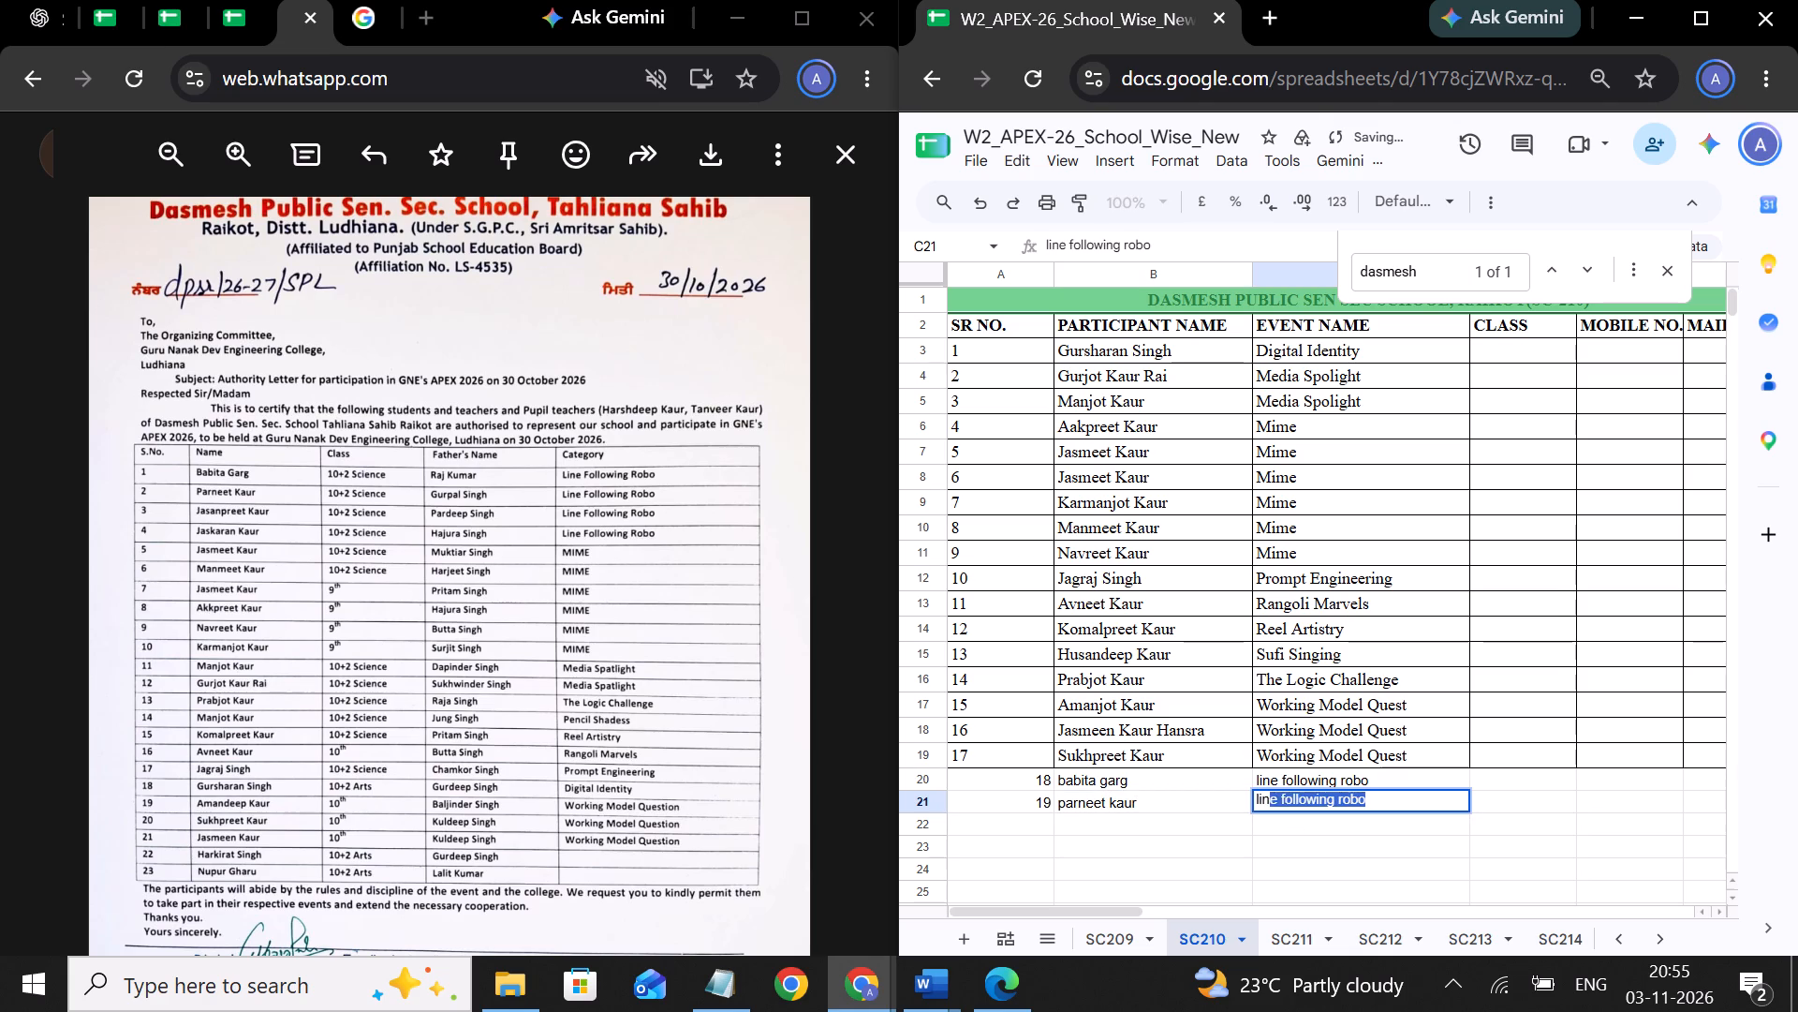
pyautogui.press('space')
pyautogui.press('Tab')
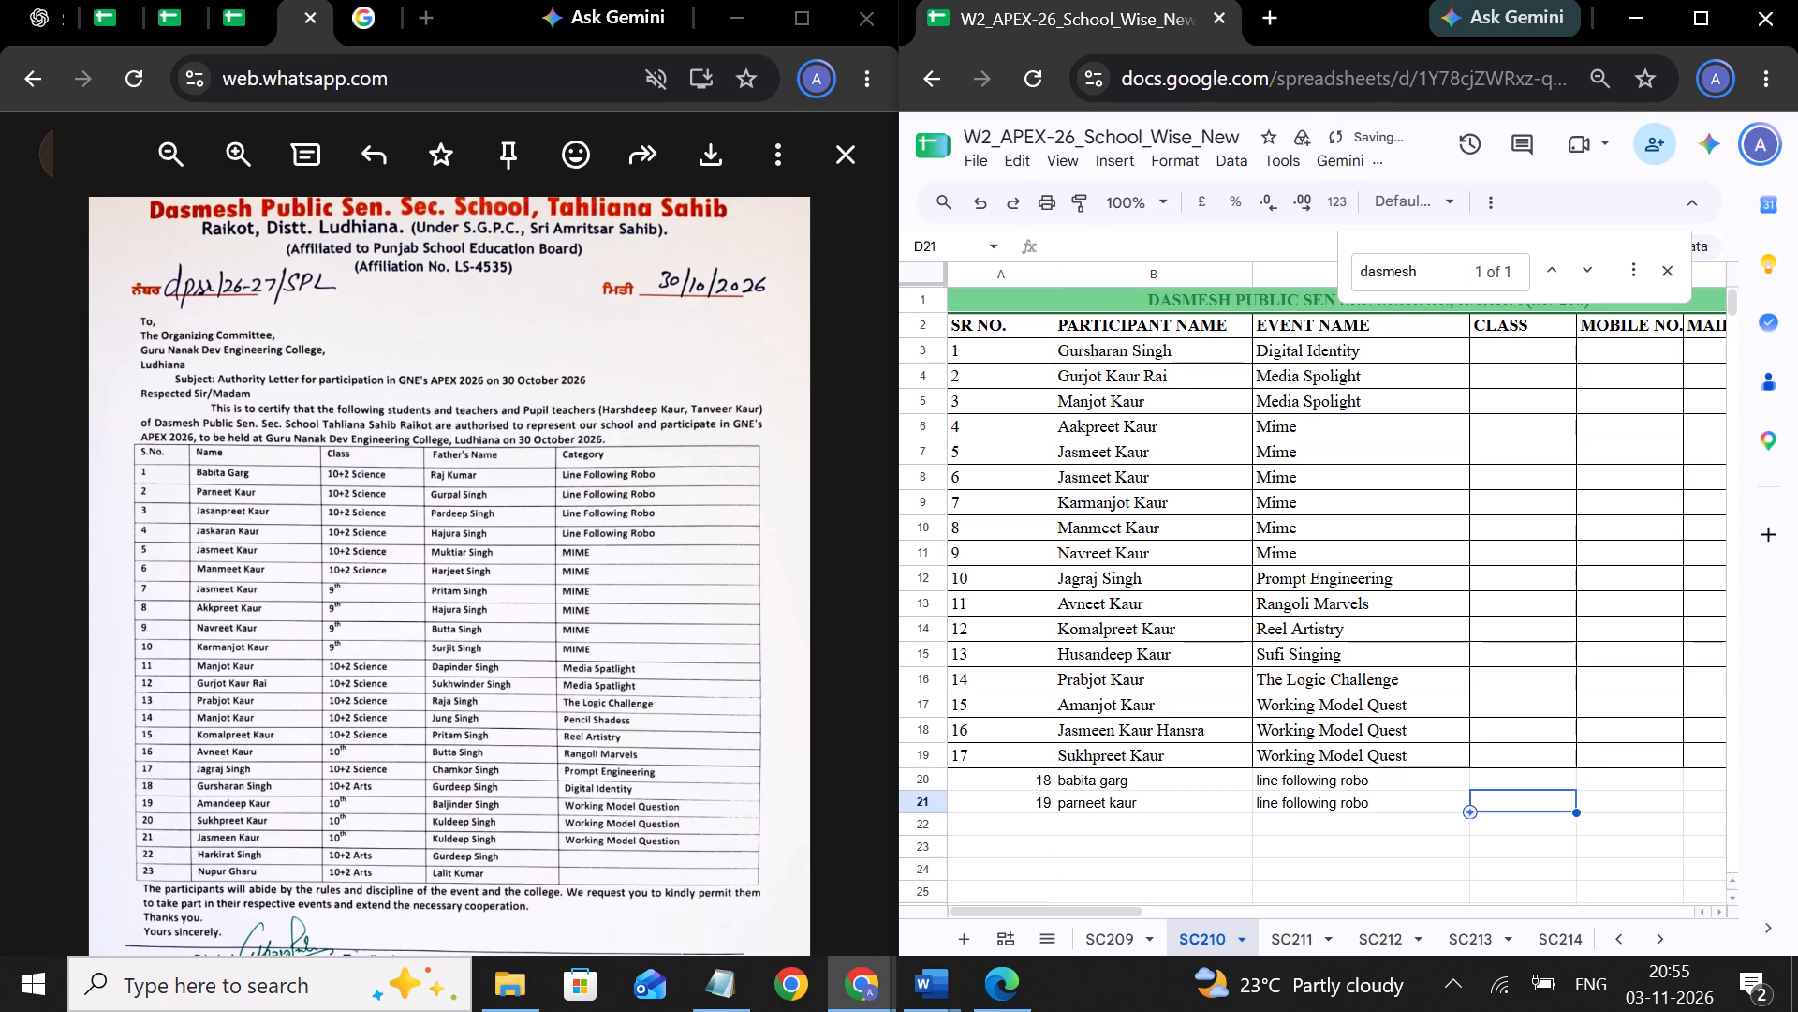
# Add serial number 20 to the SC210 list with the letter's third student and the event line following robo.
pyautogui.click(1047, 828)
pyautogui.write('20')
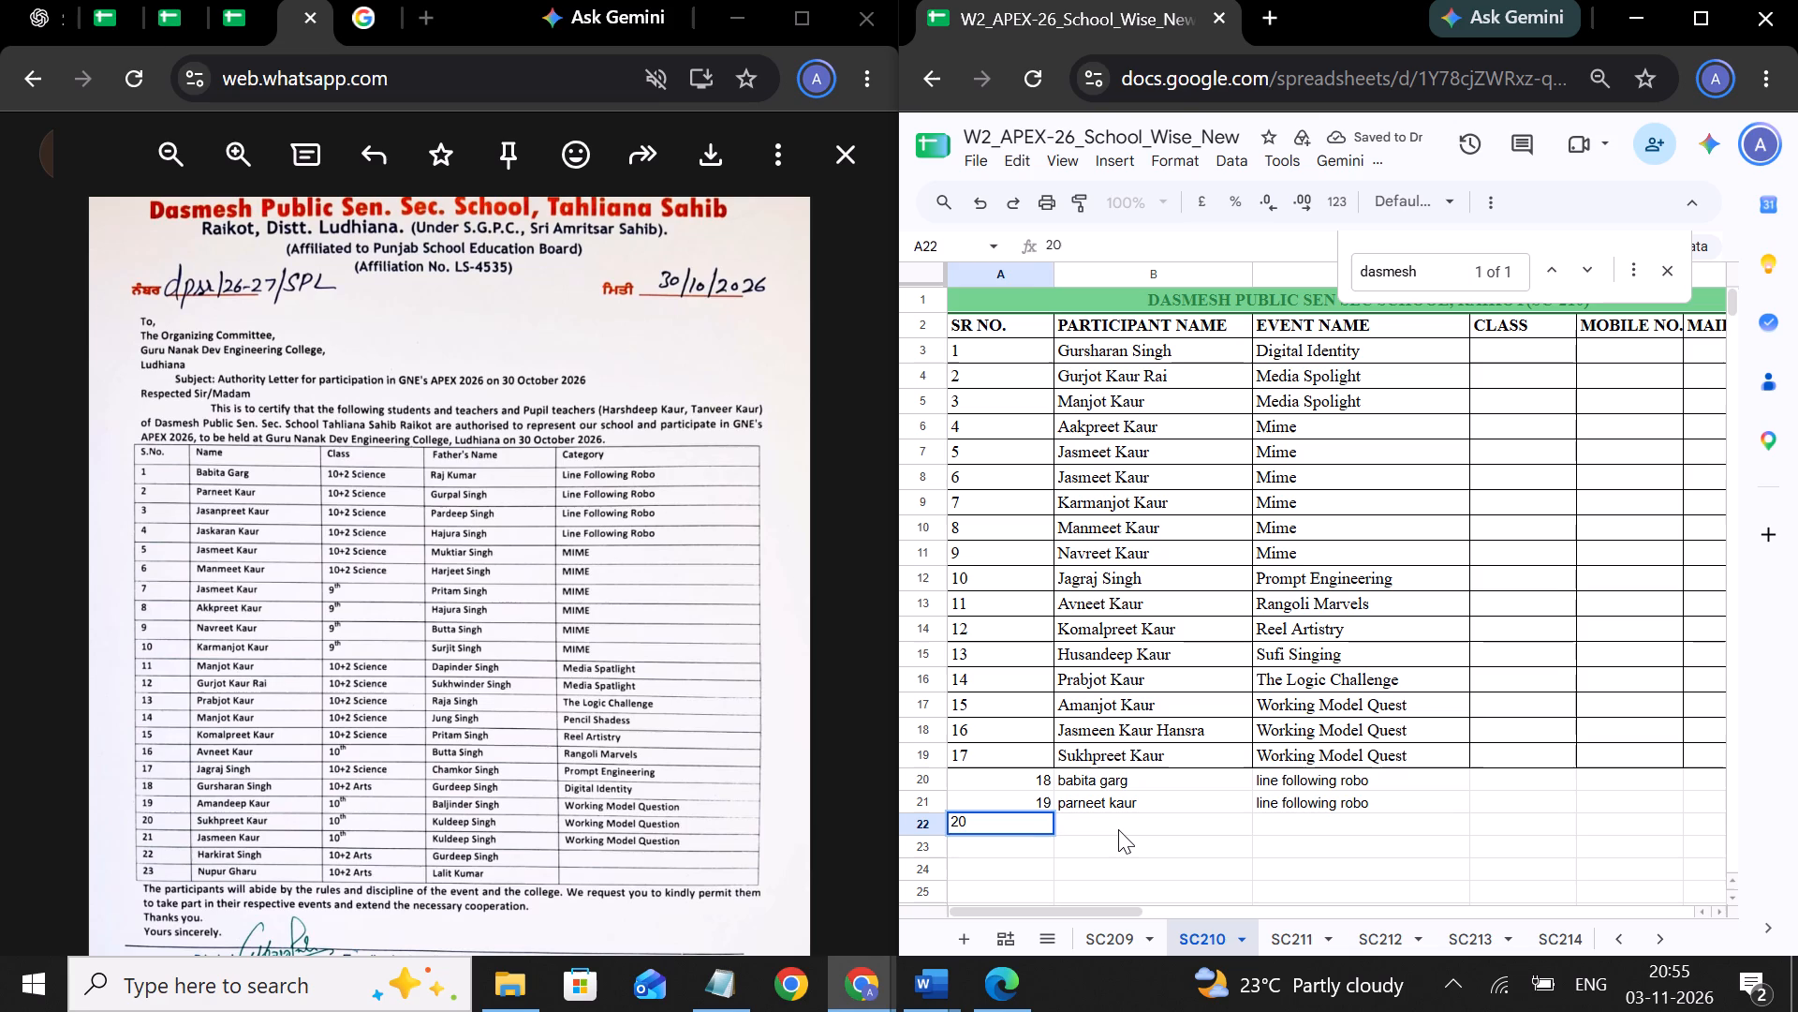
pyautogui.click(1118, 829)
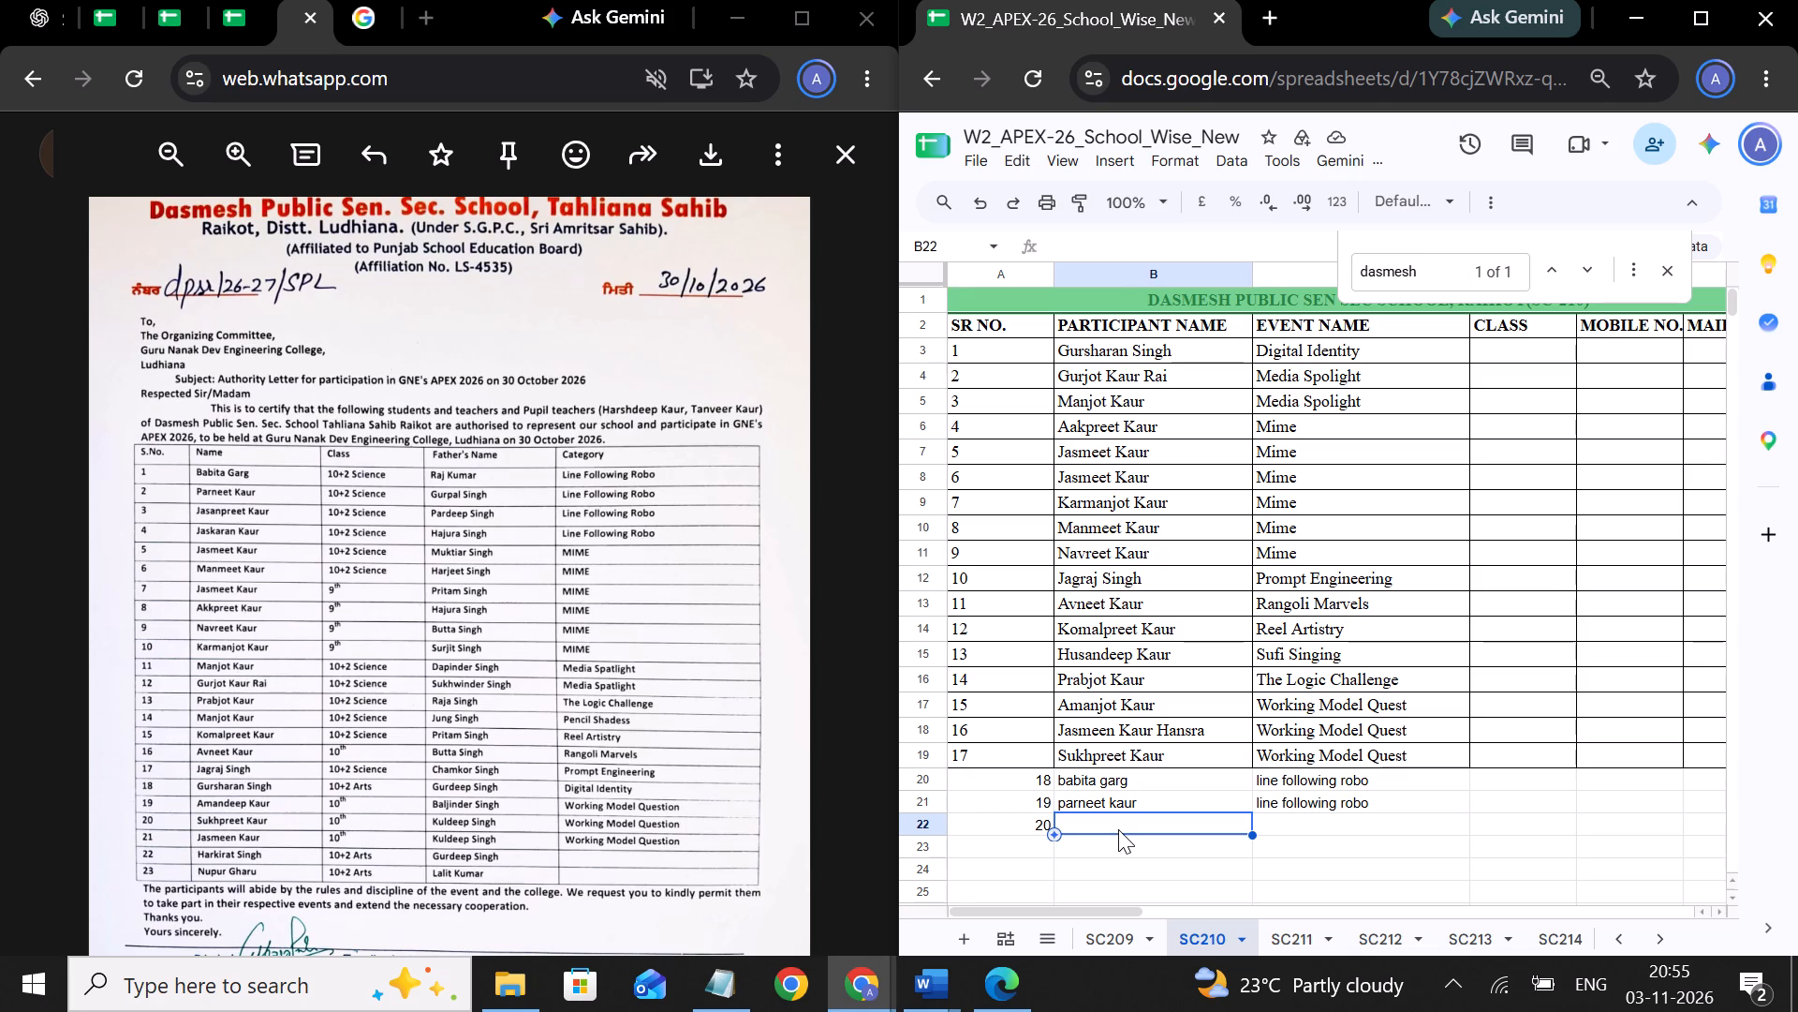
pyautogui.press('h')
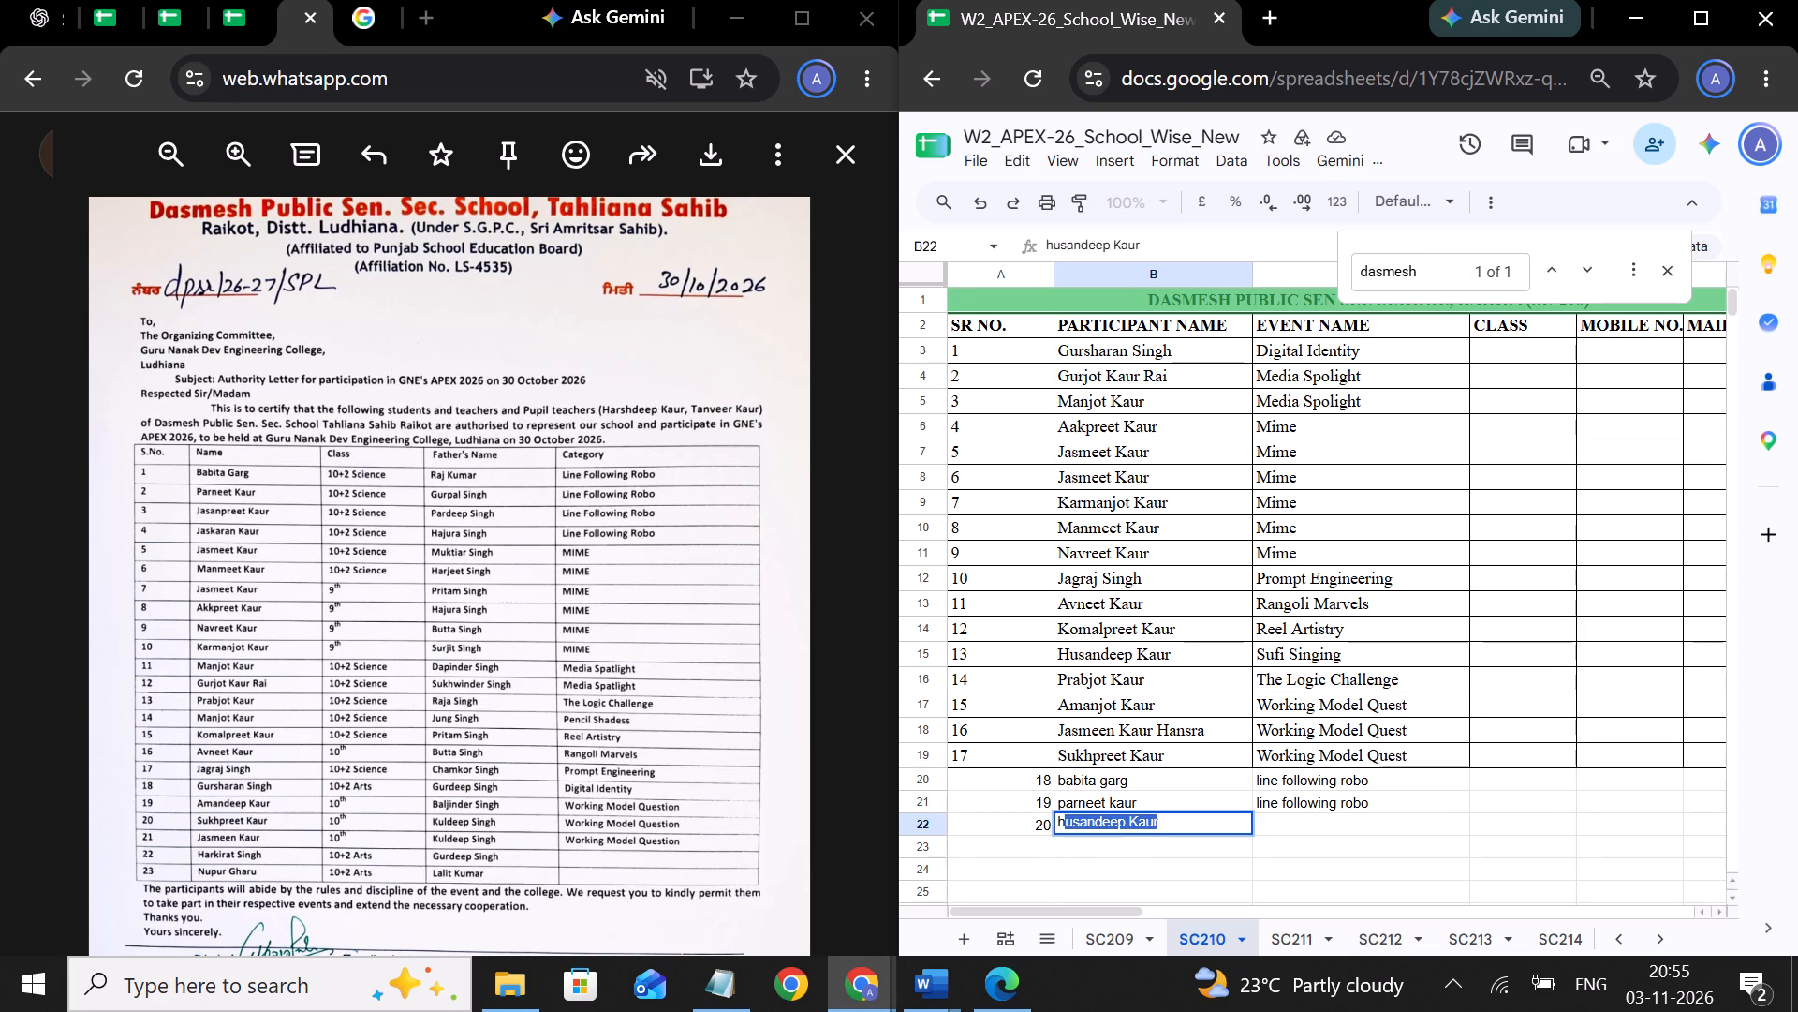
pyautogui.press('BackSpace')
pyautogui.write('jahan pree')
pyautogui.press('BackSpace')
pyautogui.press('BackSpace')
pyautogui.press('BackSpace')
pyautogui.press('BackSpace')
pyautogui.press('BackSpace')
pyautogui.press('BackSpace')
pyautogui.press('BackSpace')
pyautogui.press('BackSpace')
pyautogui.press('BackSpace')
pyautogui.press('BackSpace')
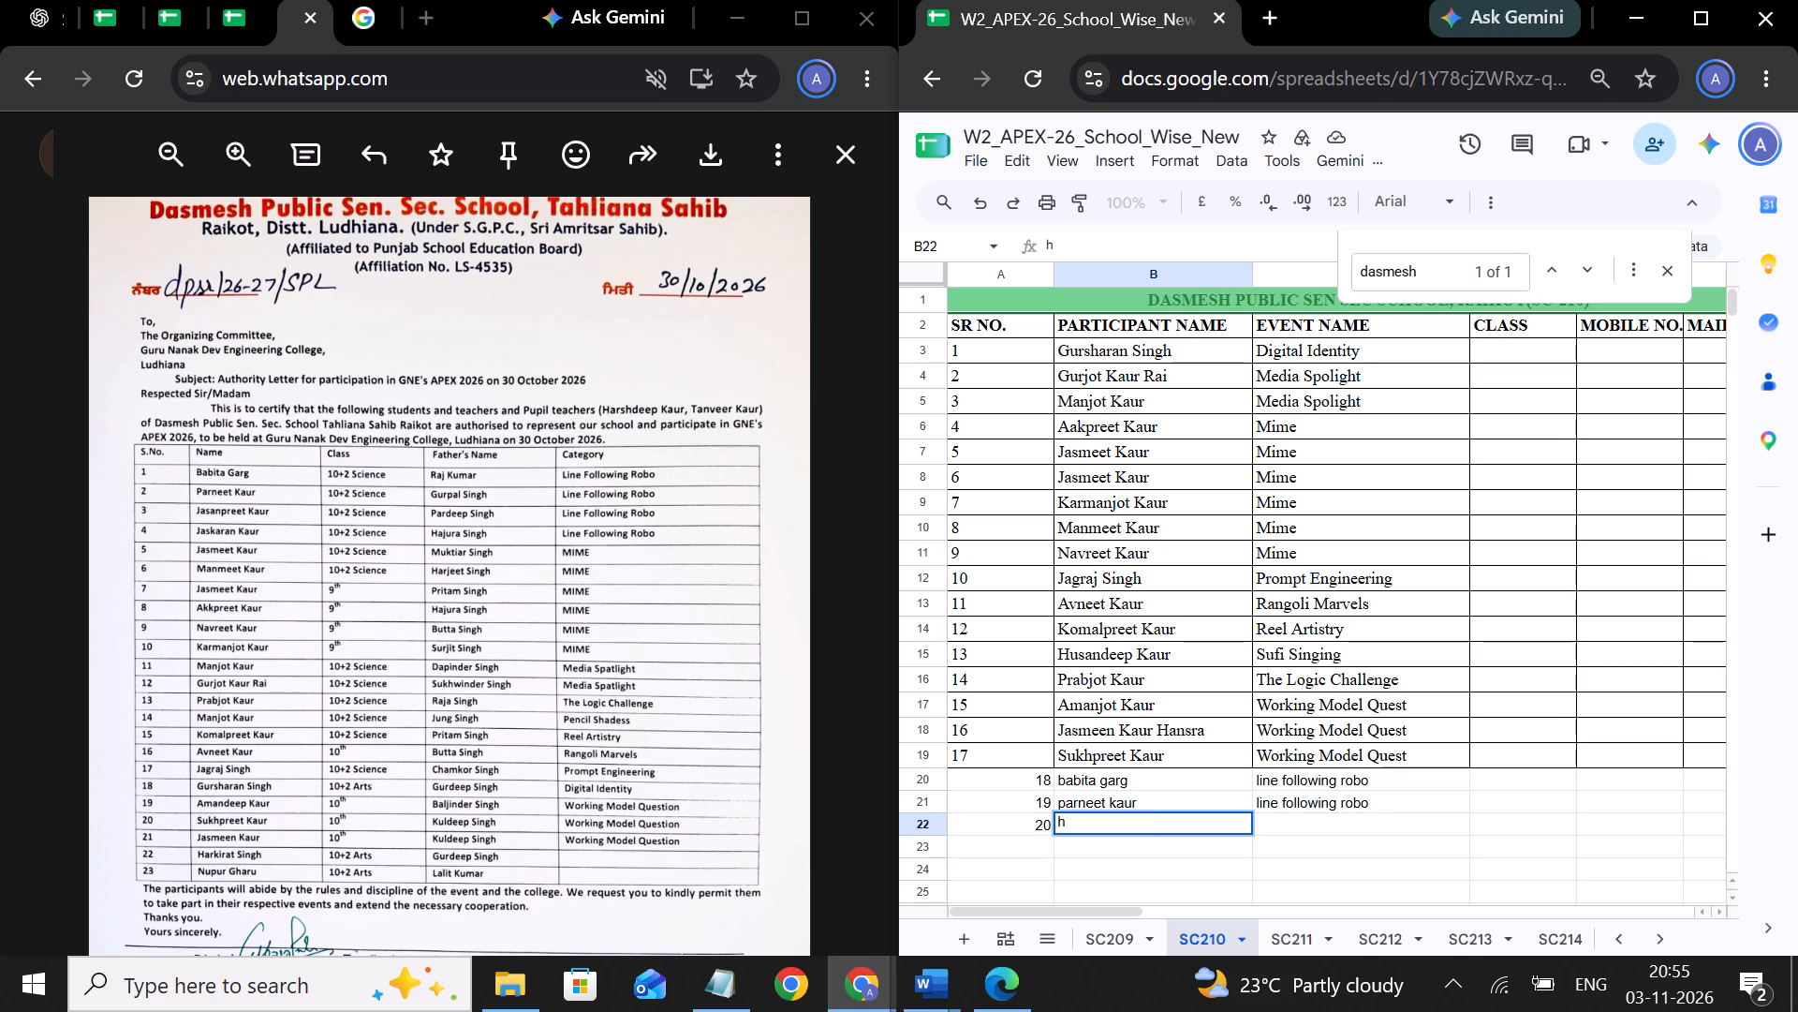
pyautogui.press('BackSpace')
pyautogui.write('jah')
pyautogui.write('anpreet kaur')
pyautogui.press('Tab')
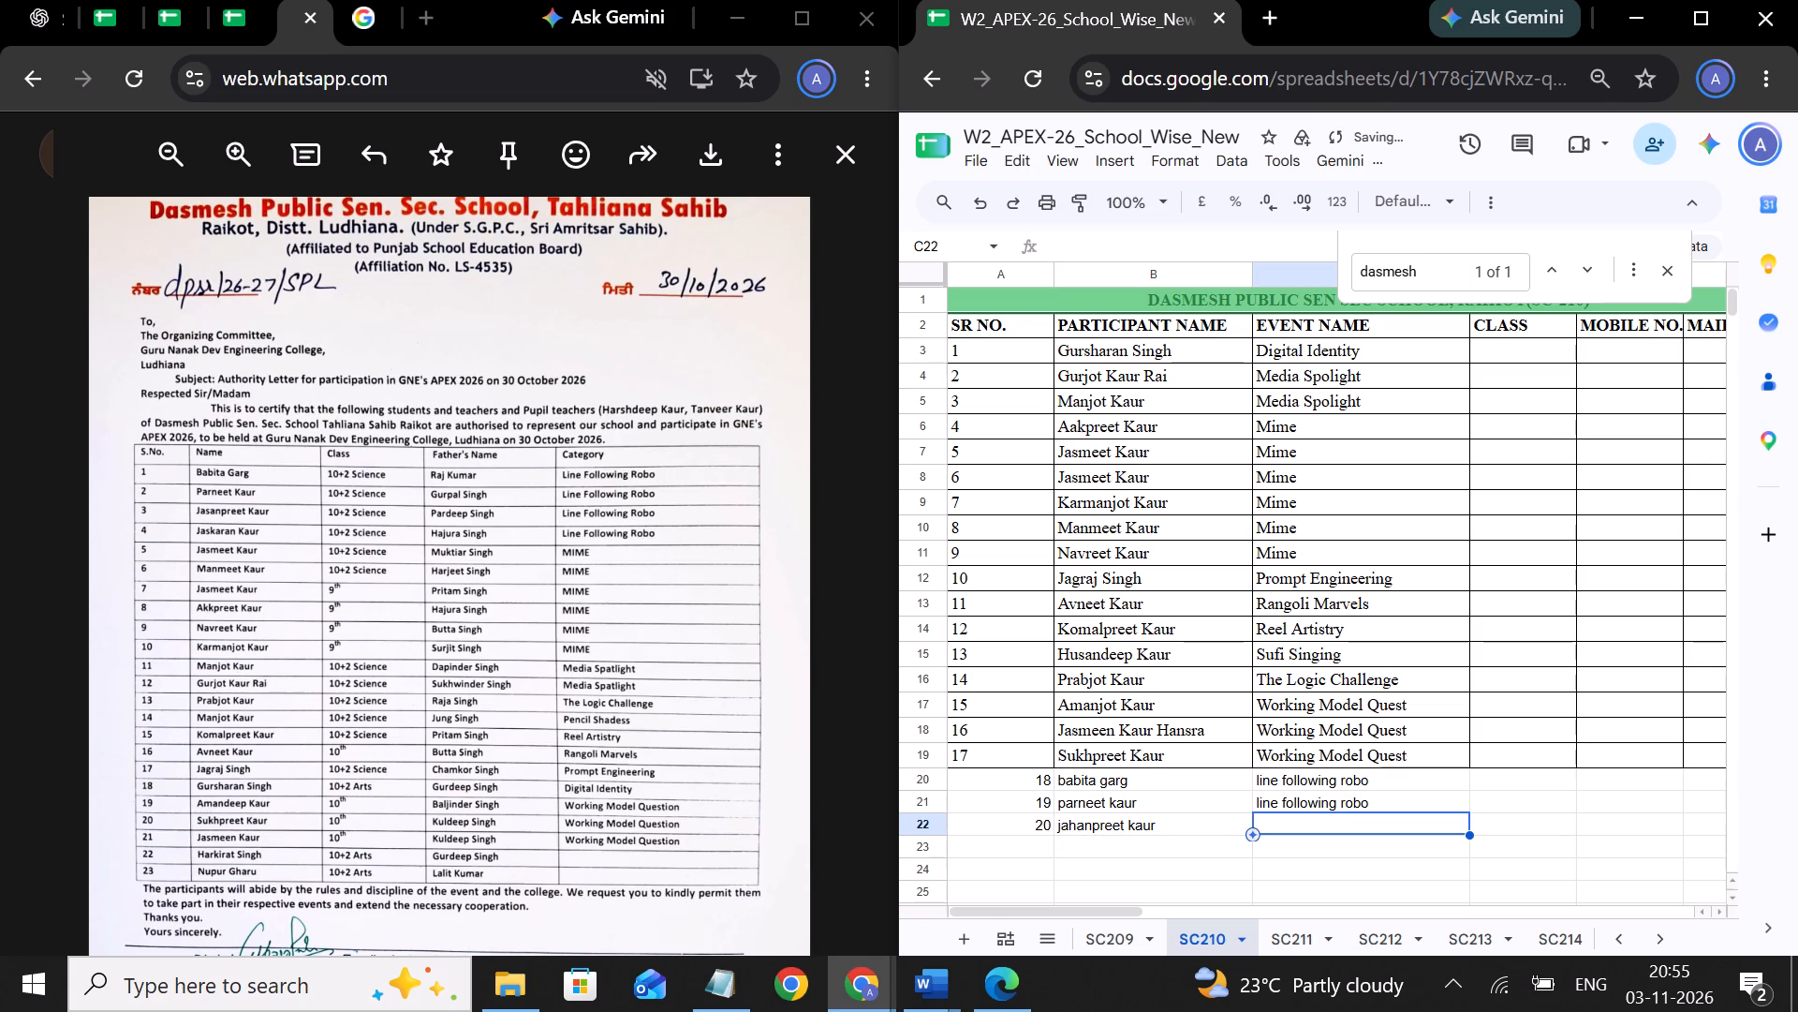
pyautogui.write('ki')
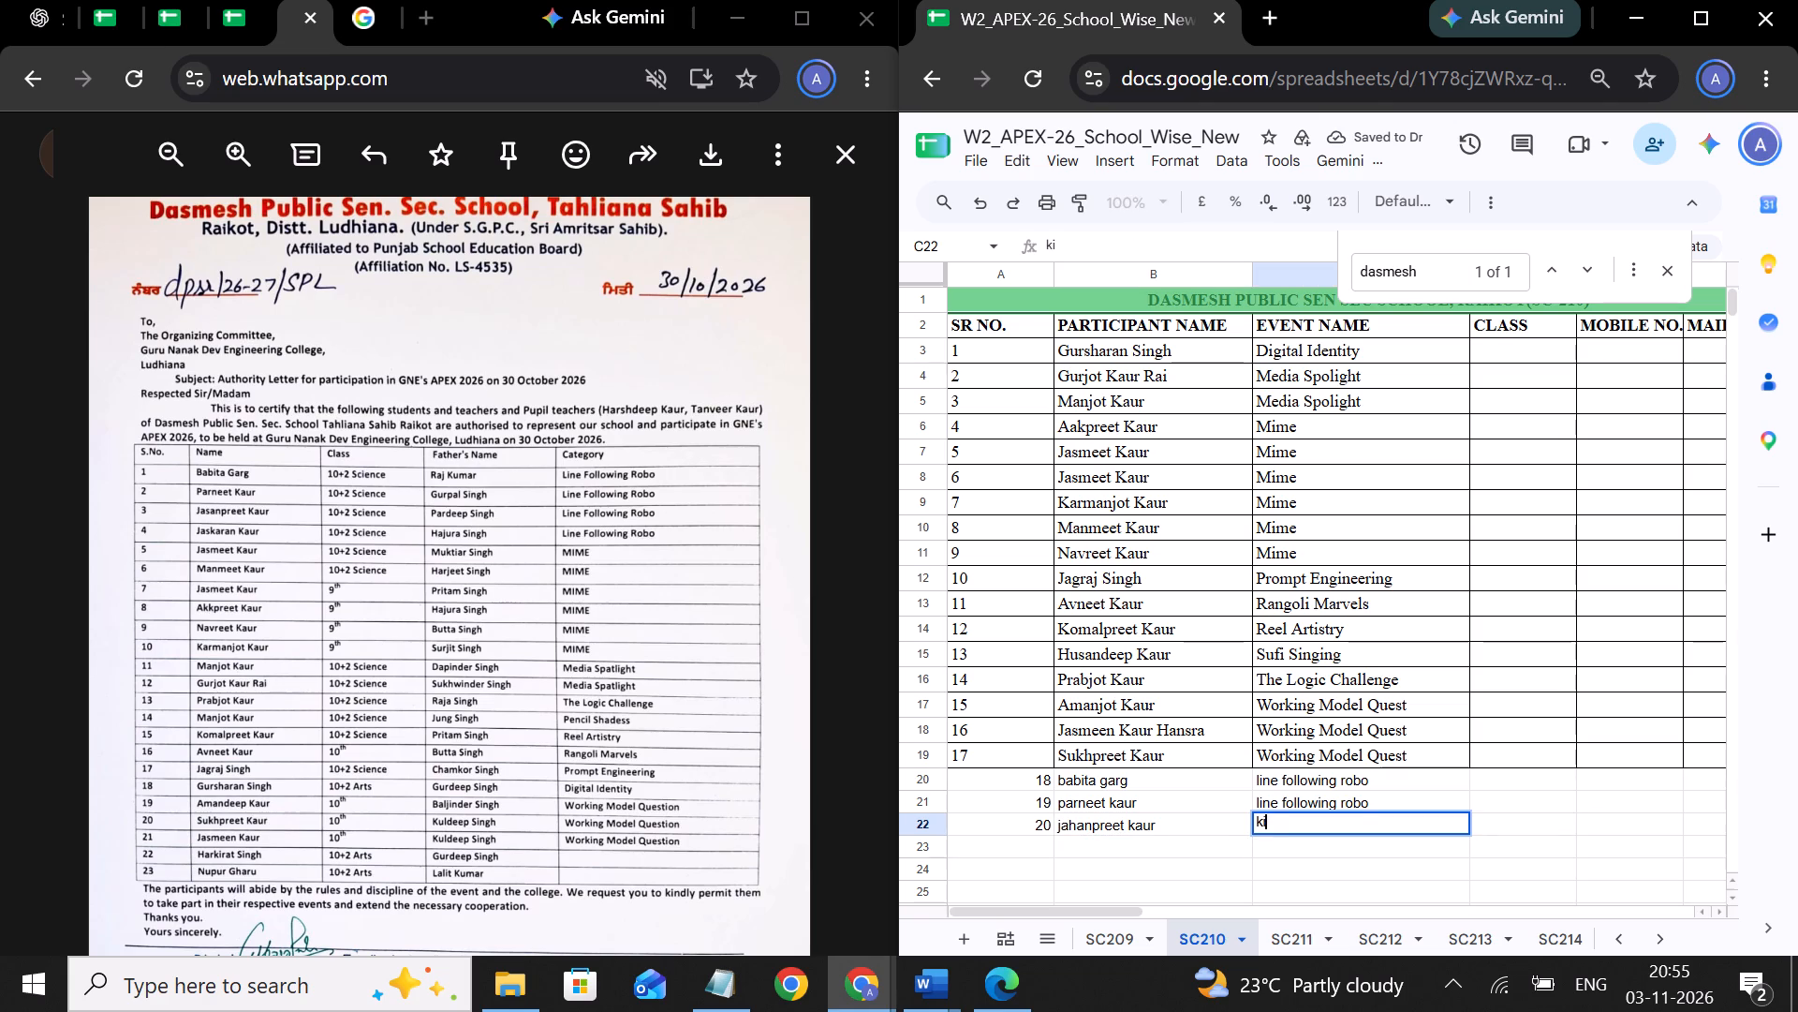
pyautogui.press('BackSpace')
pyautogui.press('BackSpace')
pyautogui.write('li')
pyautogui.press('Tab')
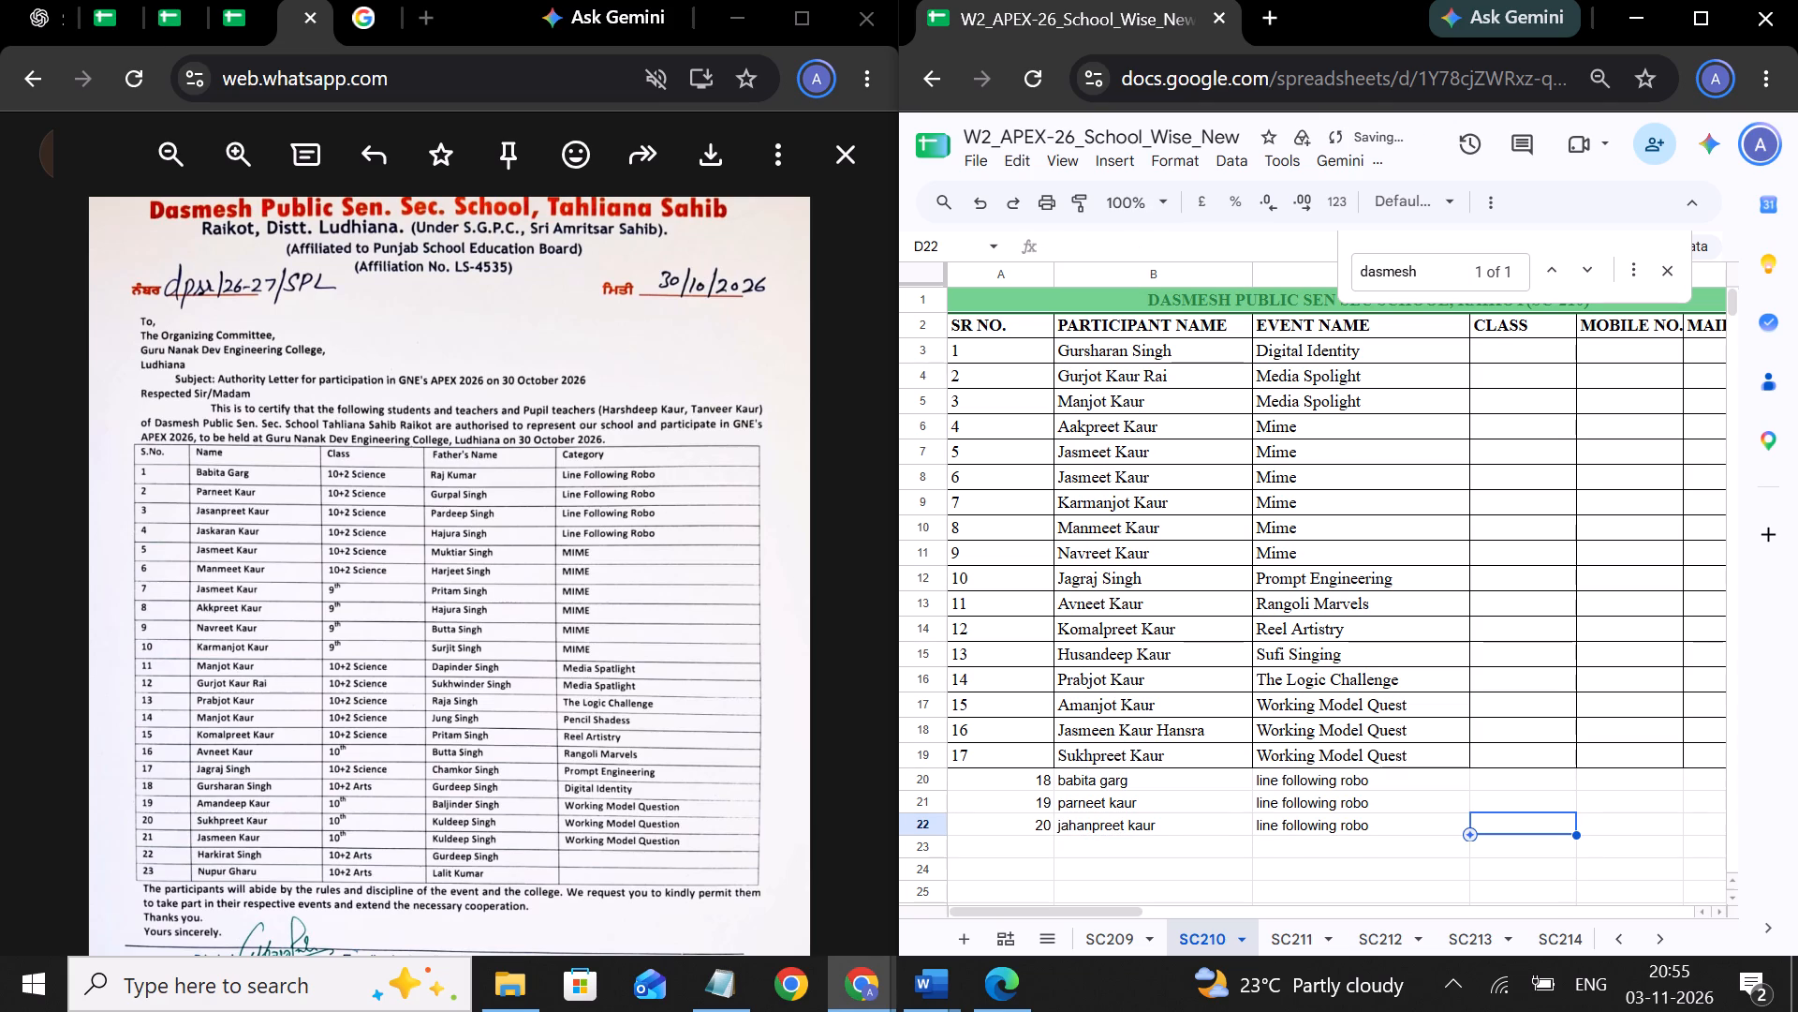
# Add serial number 21 to the SC210 list and enter the name of the letter's fourth student.
pyautogui.tripleClick(1011, 845)
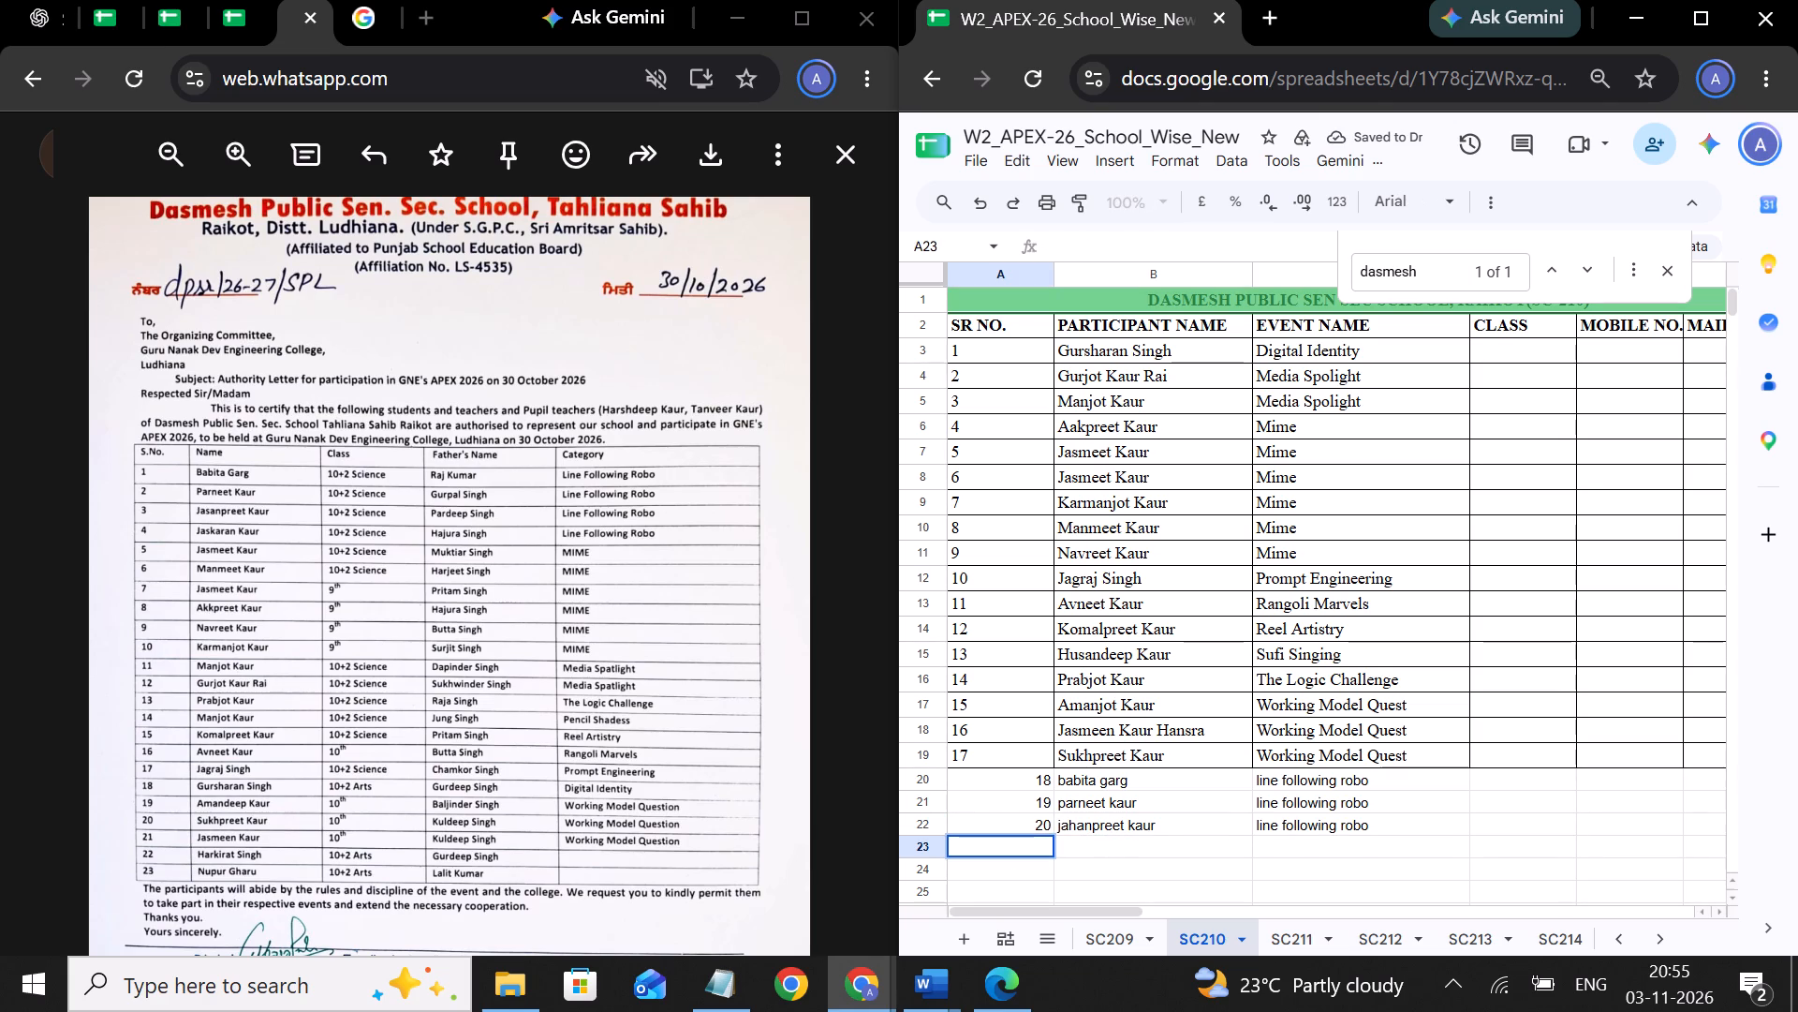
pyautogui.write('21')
pyautogui.click(1143, 855)
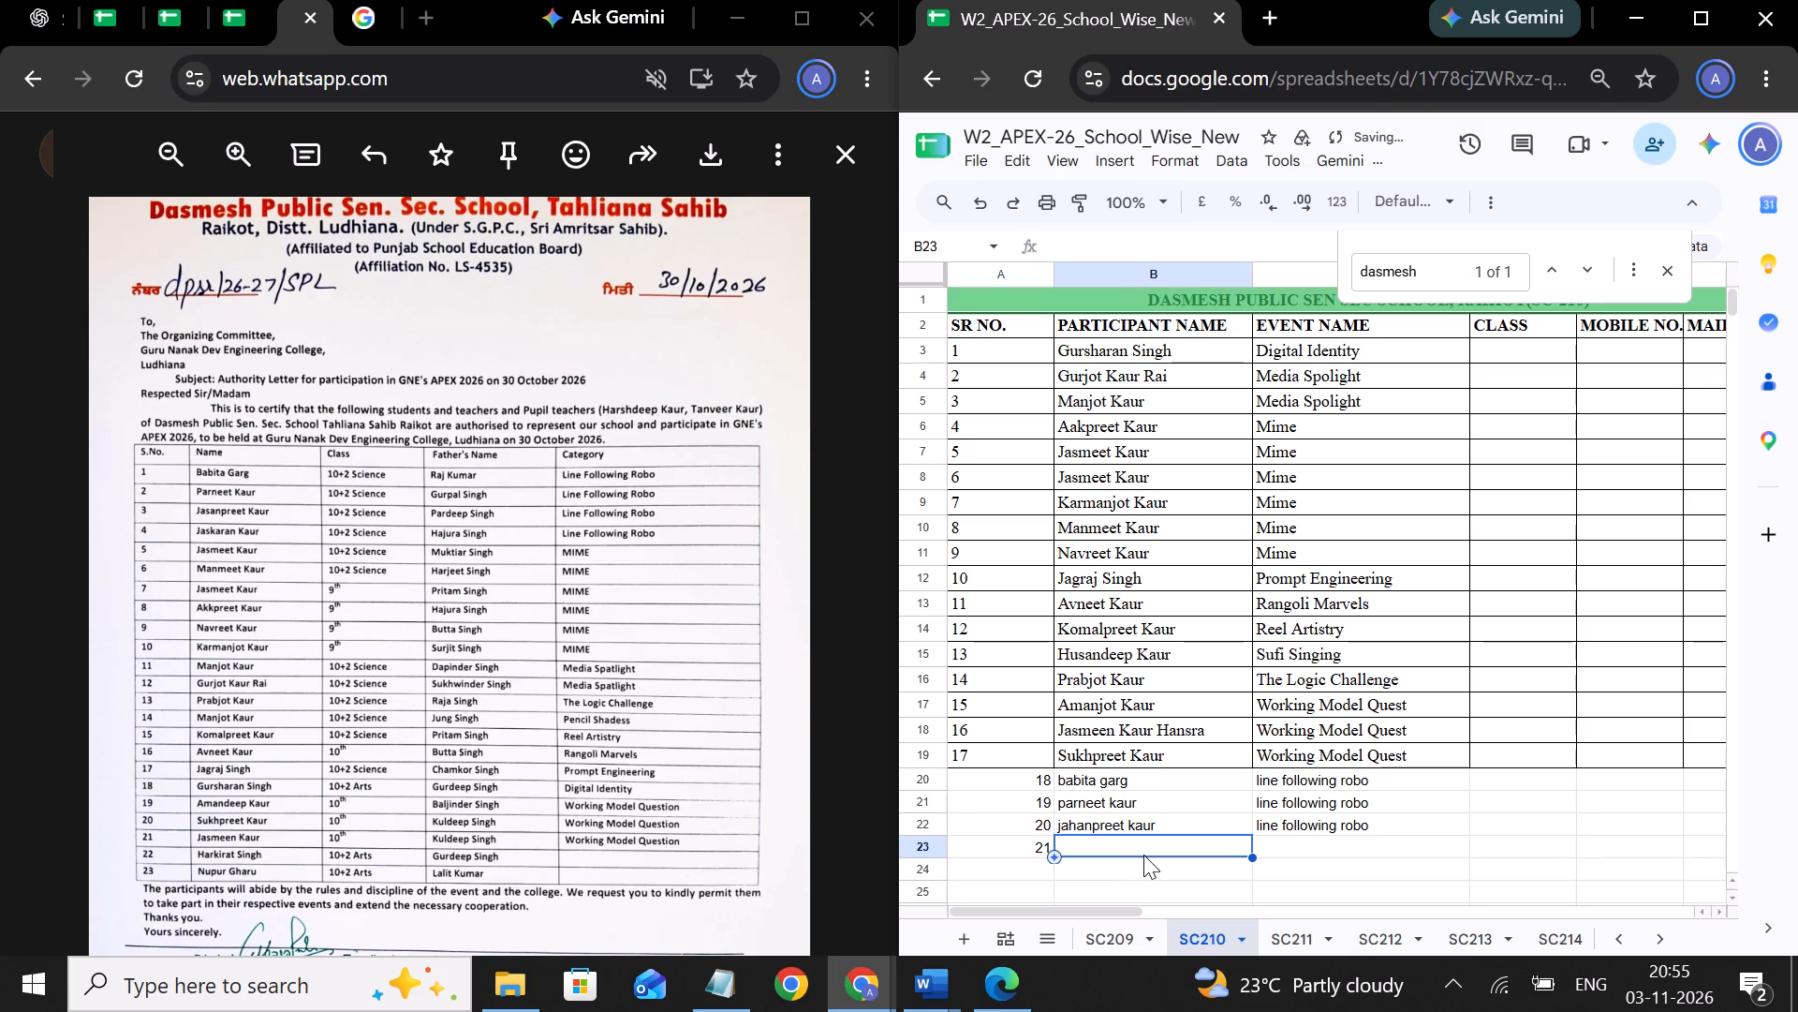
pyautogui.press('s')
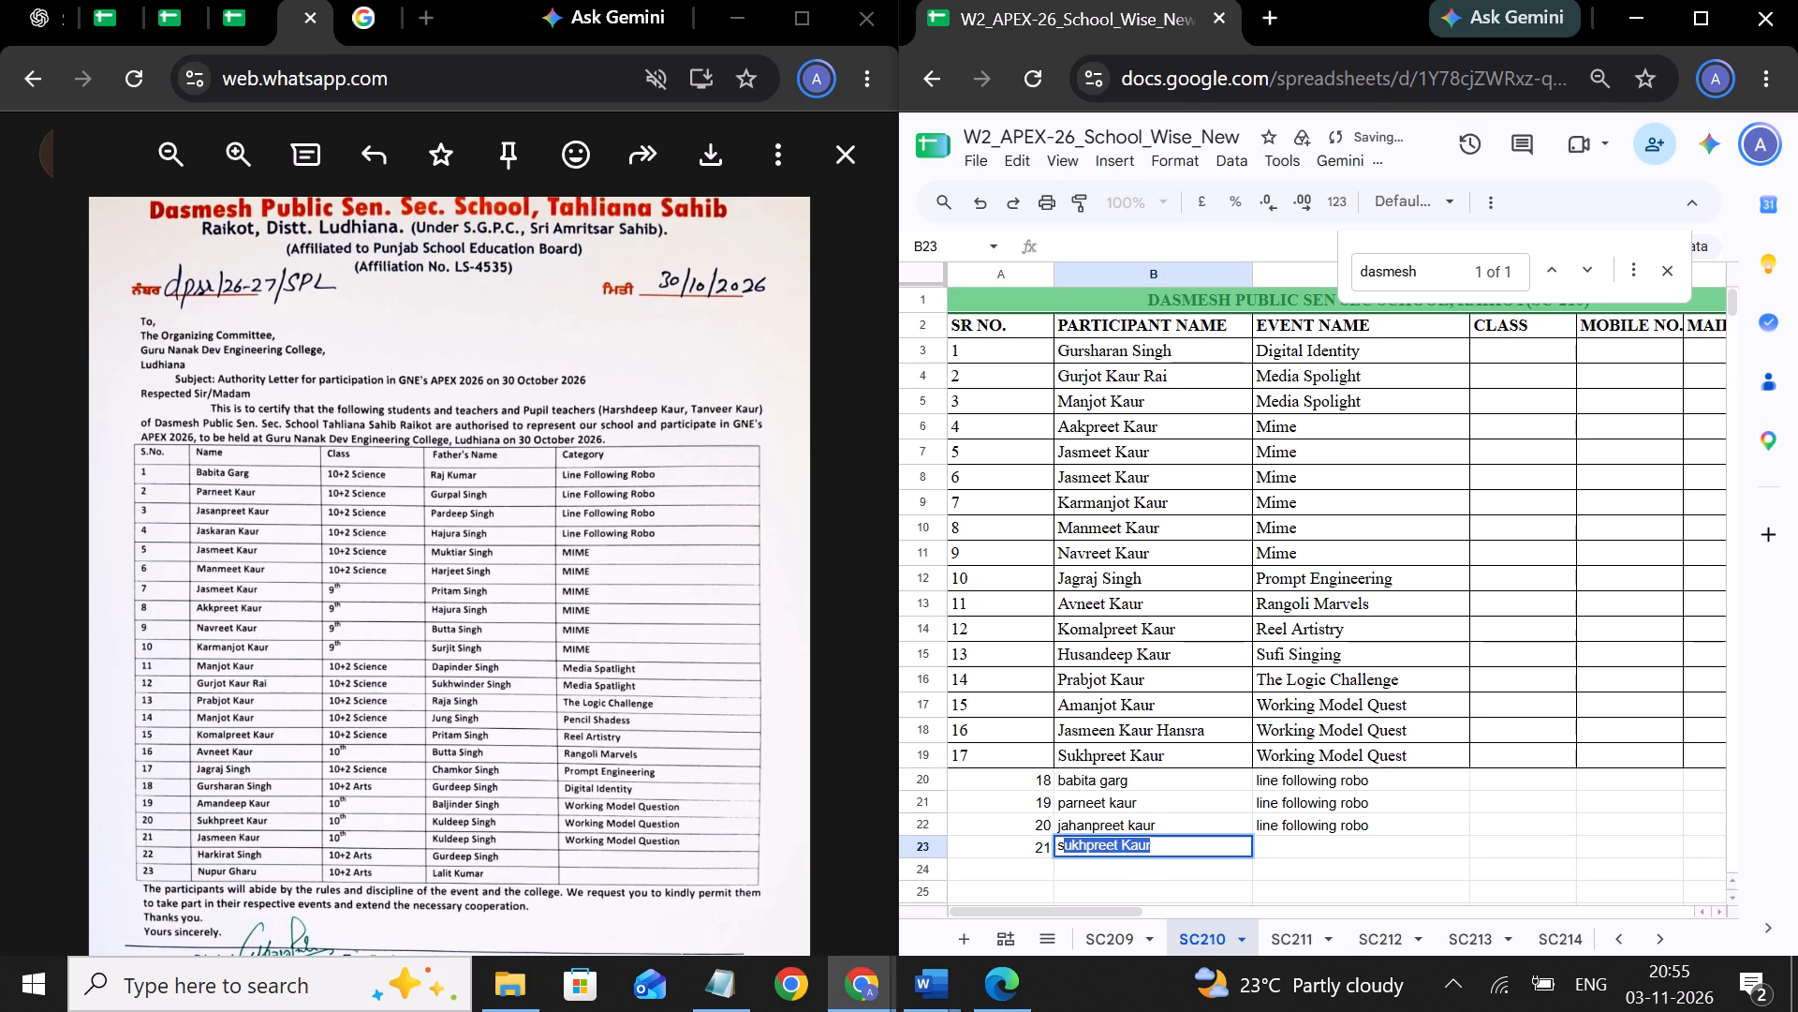
pyautogui.press('BackSpace')
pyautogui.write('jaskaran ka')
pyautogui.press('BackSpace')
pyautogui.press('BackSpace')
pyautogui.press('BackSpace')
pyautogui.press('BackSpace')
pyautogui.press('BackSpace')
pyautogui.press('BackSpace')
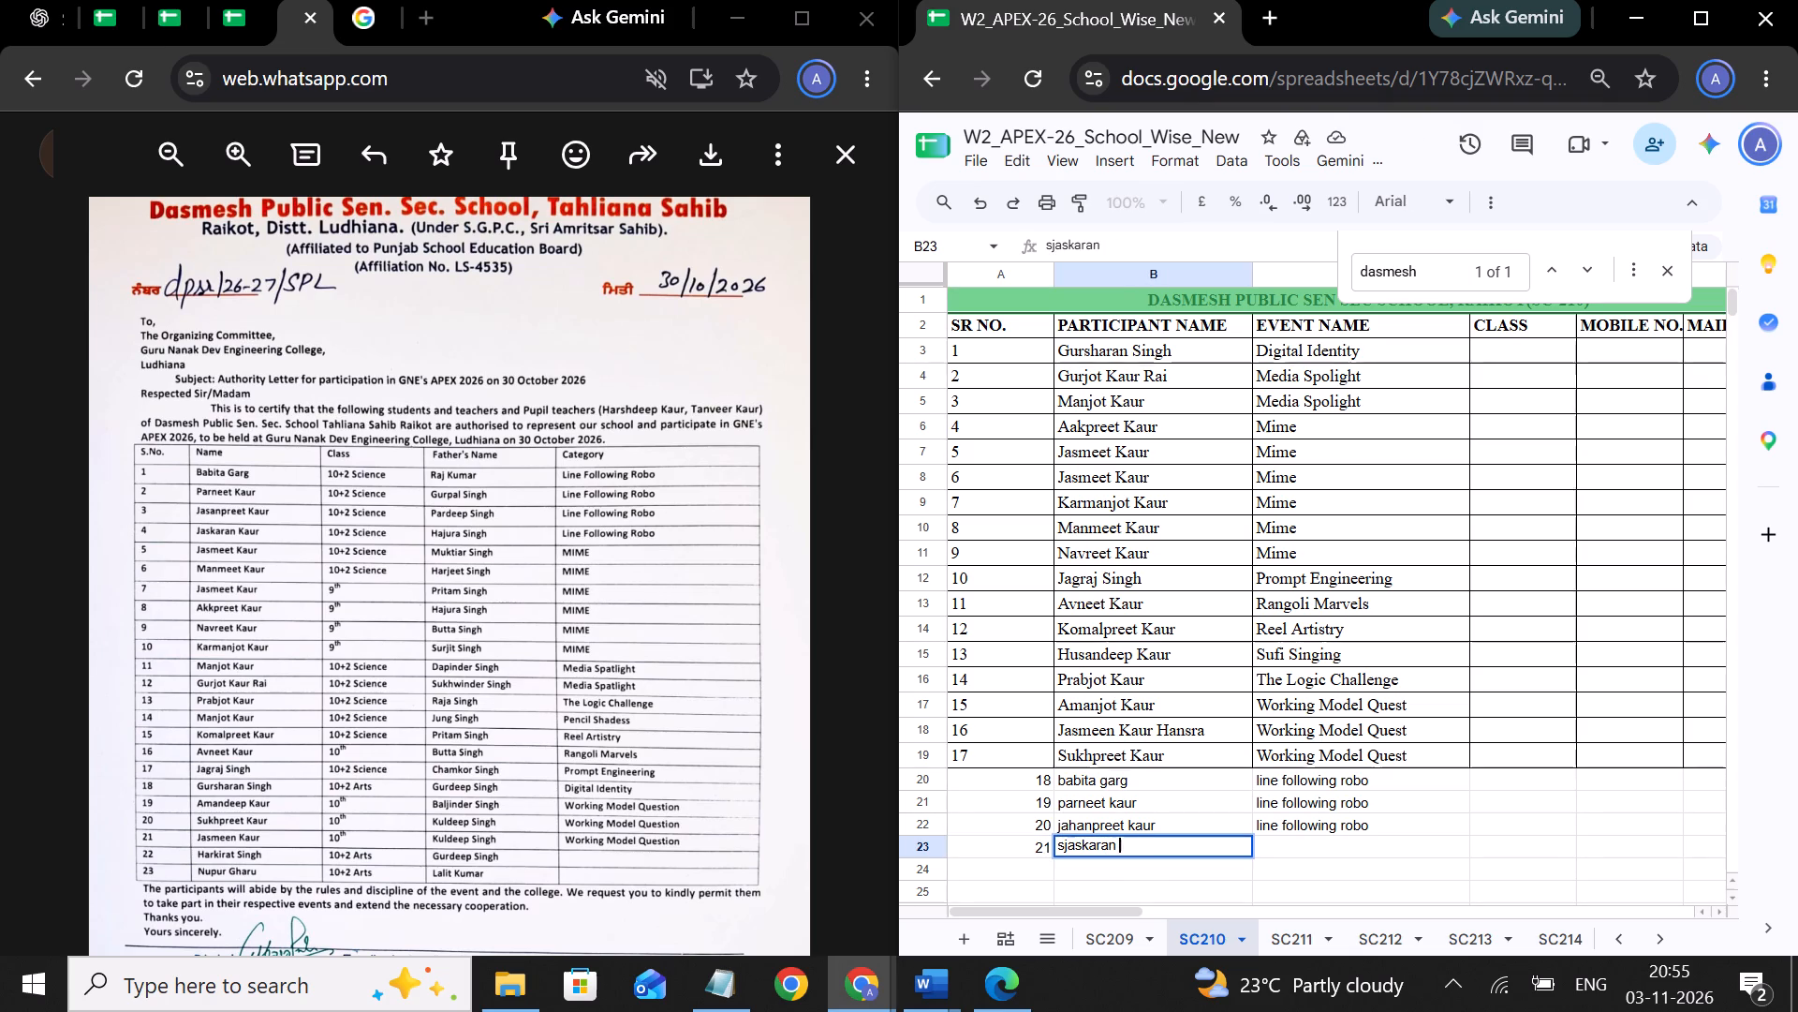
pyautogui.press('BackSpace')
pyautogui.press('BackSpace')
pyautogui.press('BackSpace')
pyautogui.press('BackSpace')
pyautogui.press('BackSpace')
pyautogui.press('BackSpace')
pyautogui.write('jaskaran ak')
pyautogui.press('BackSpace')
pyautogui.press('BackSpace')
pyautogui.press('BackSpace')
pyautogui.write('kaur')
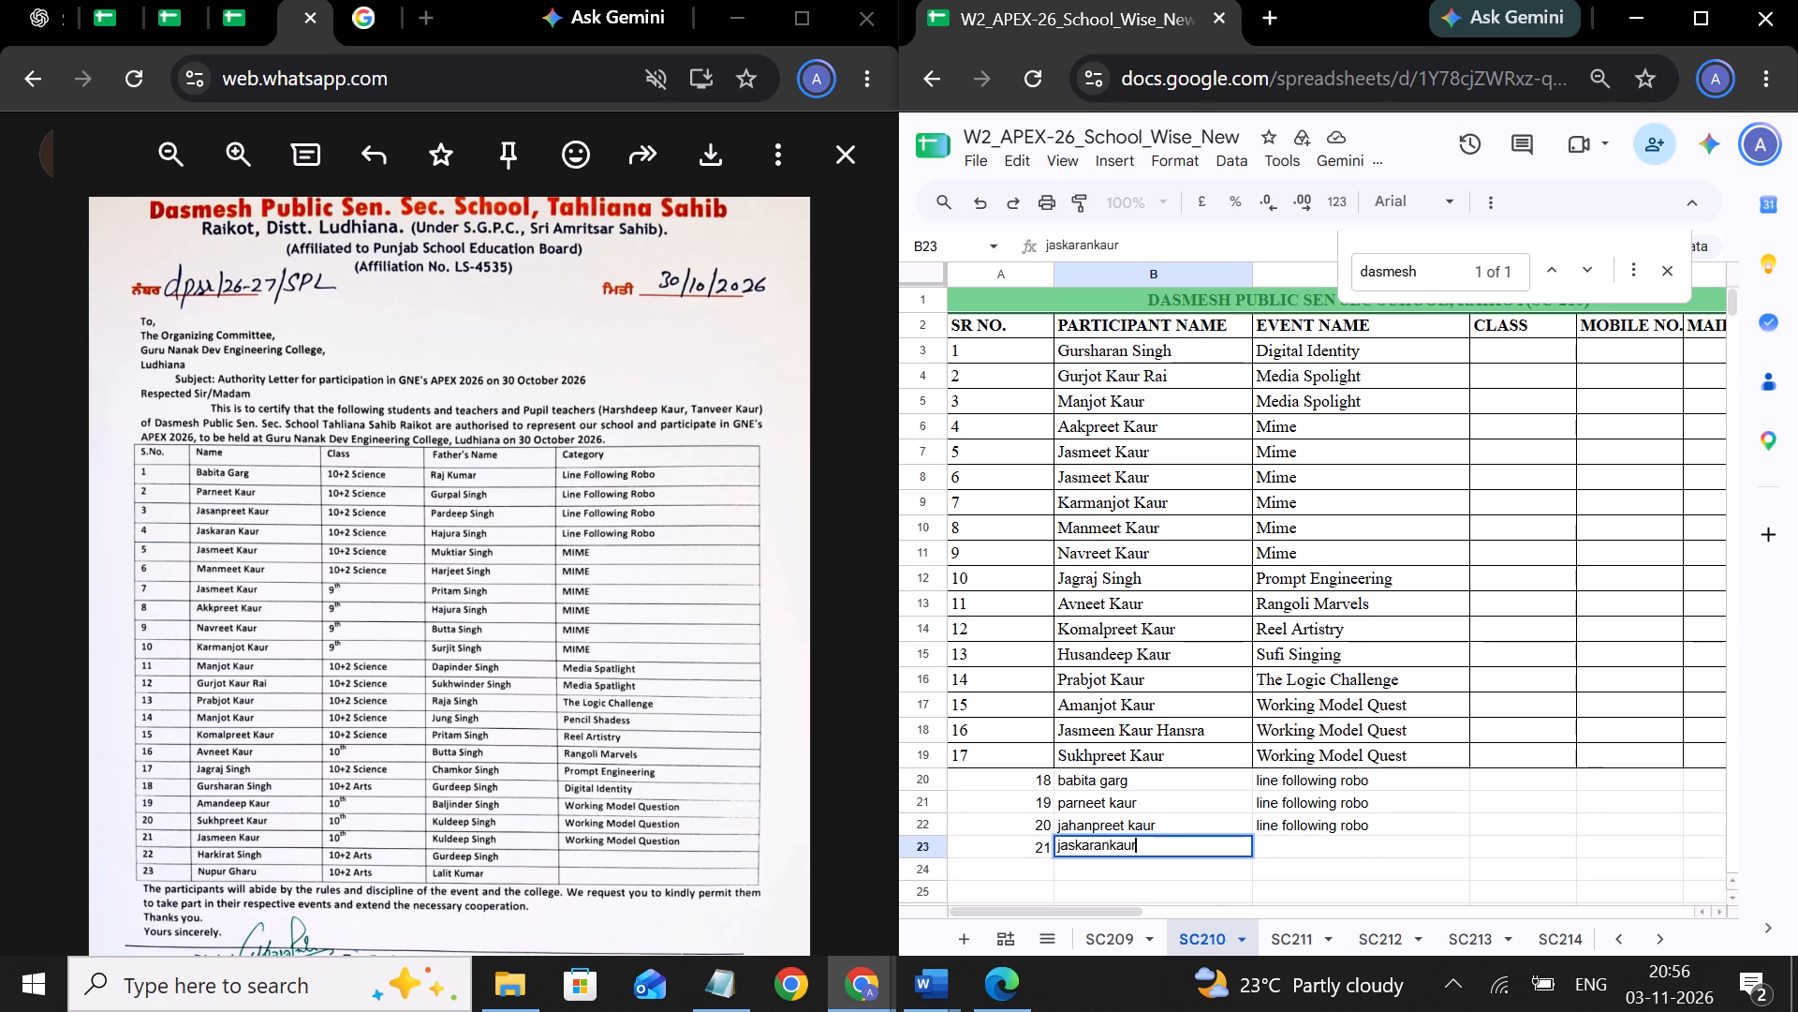
# Insert the missing space between first name and surname in the participant name of entry 21.
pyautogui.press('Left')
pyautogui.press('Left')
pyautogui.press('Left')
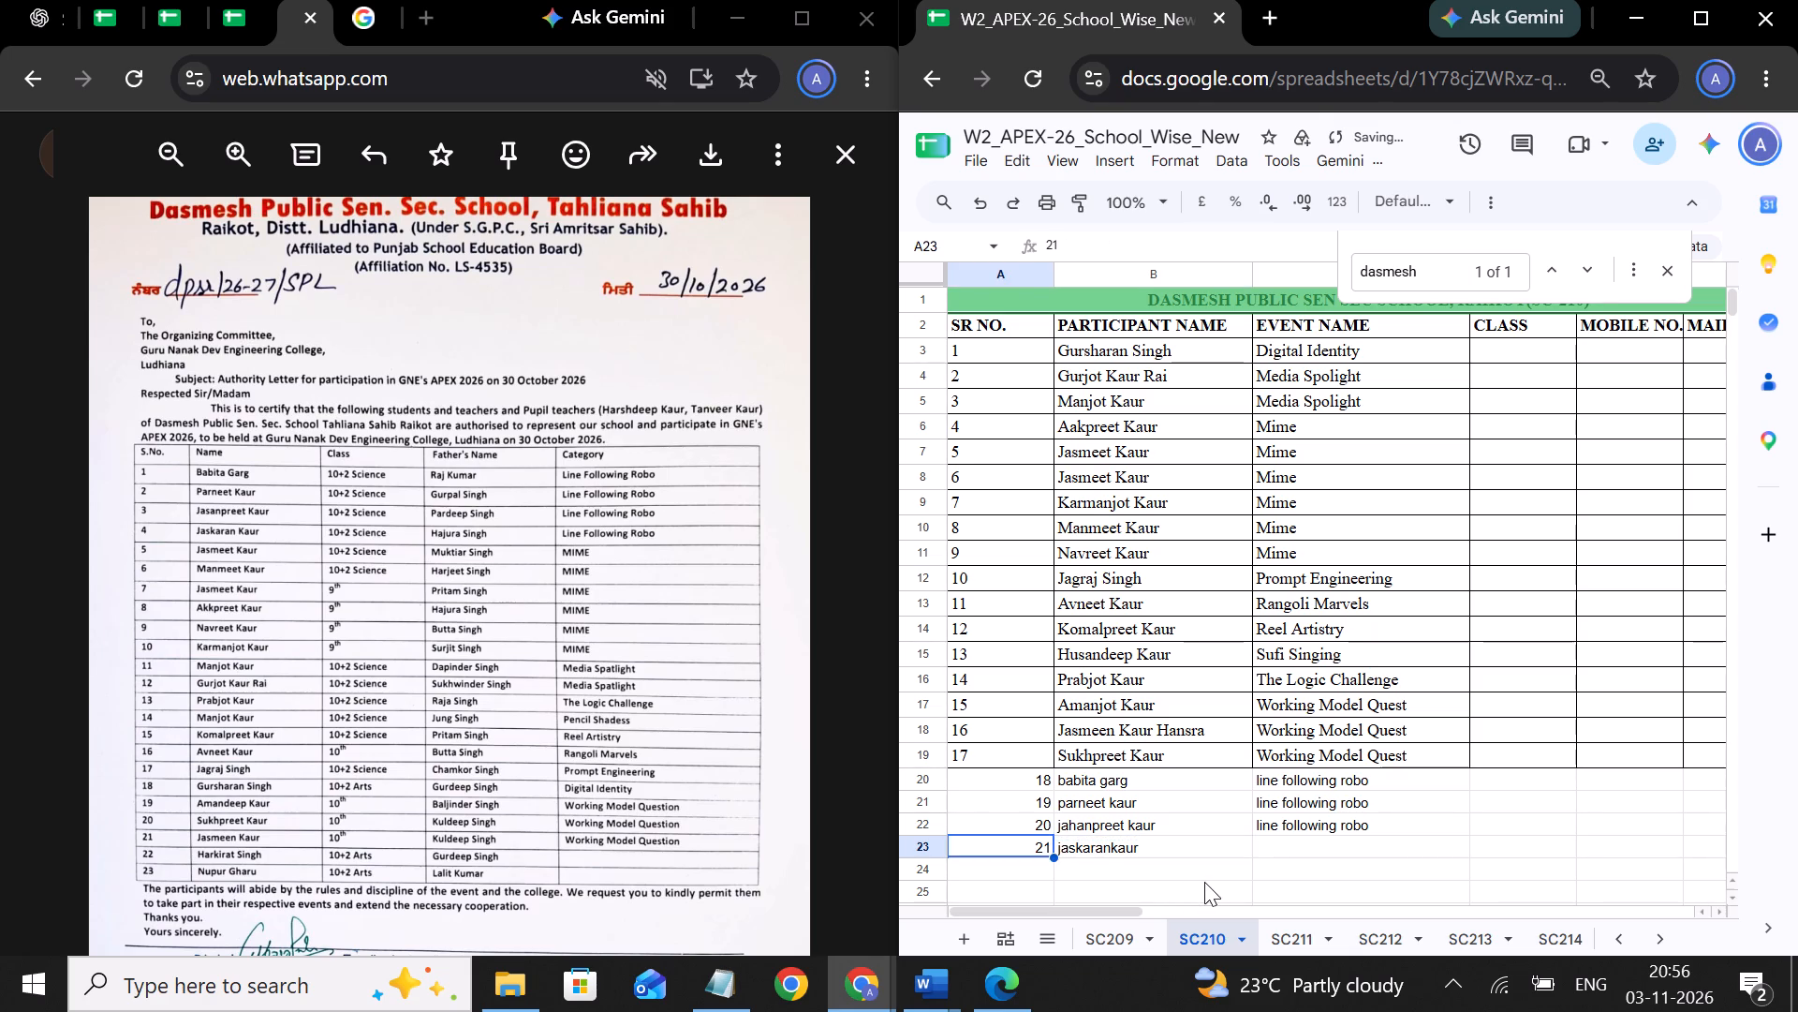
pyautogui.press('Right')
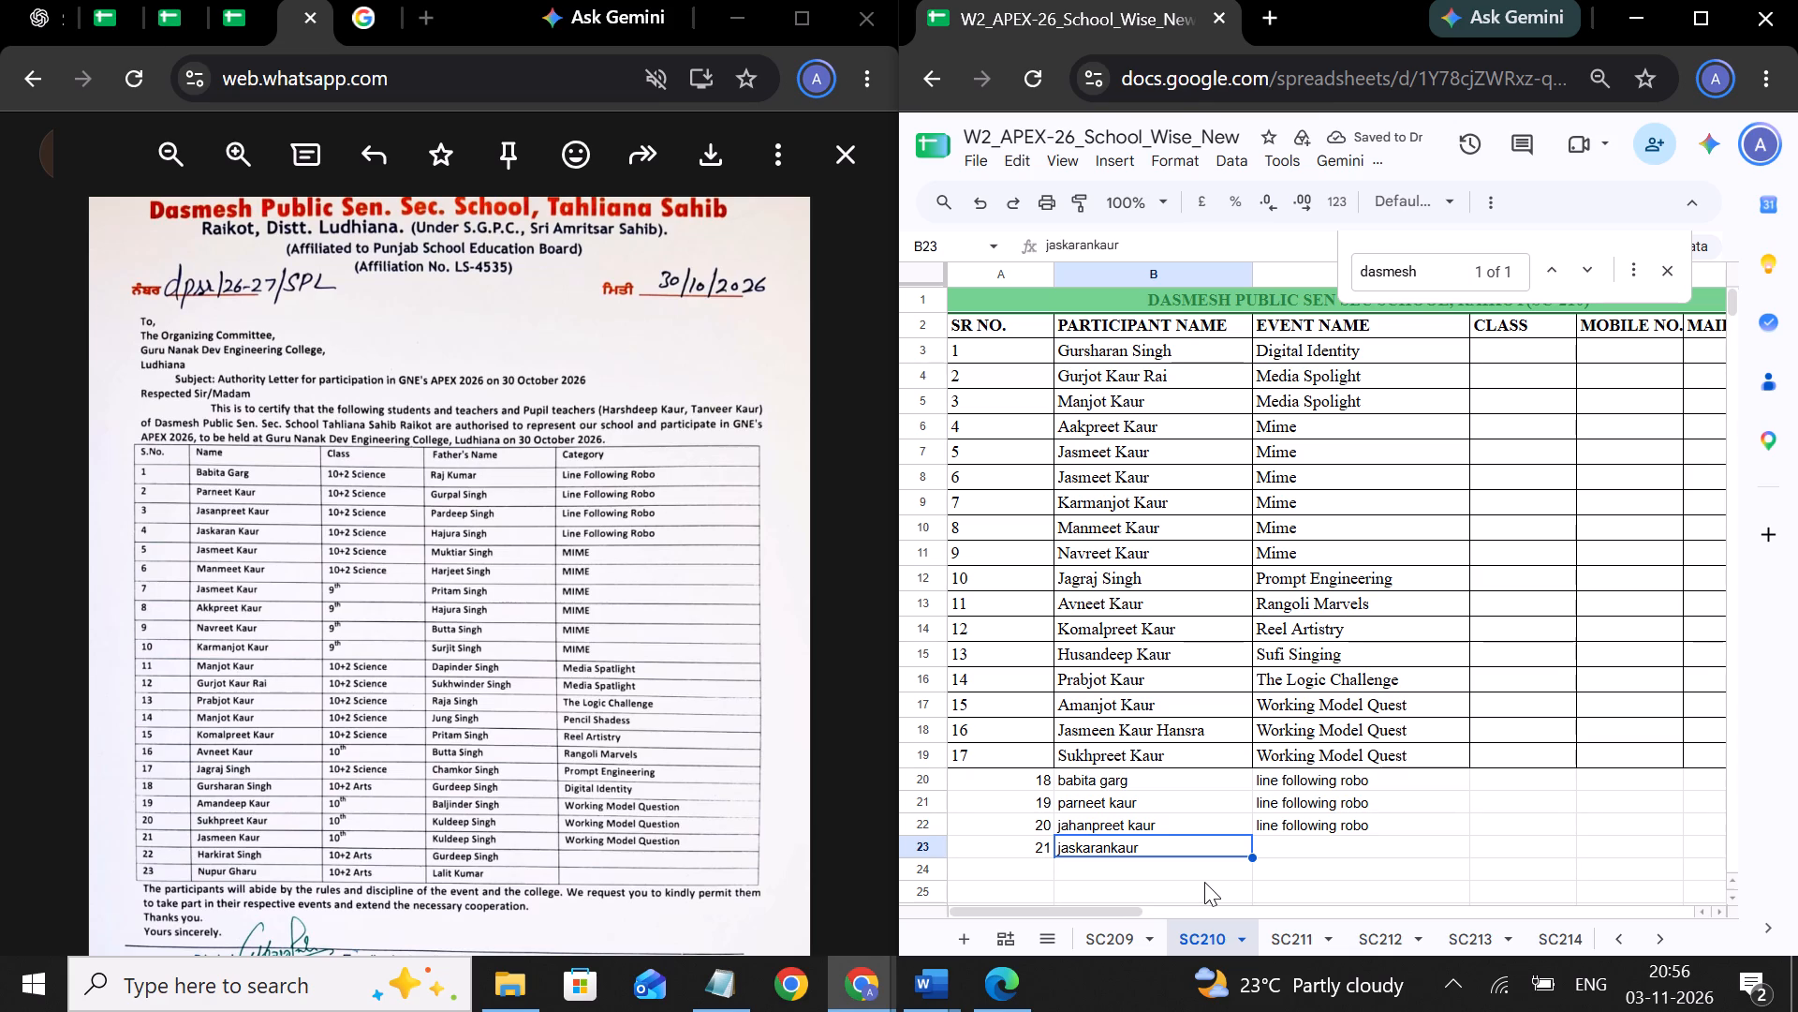
pyautogui.tripleClick(1112, 848)
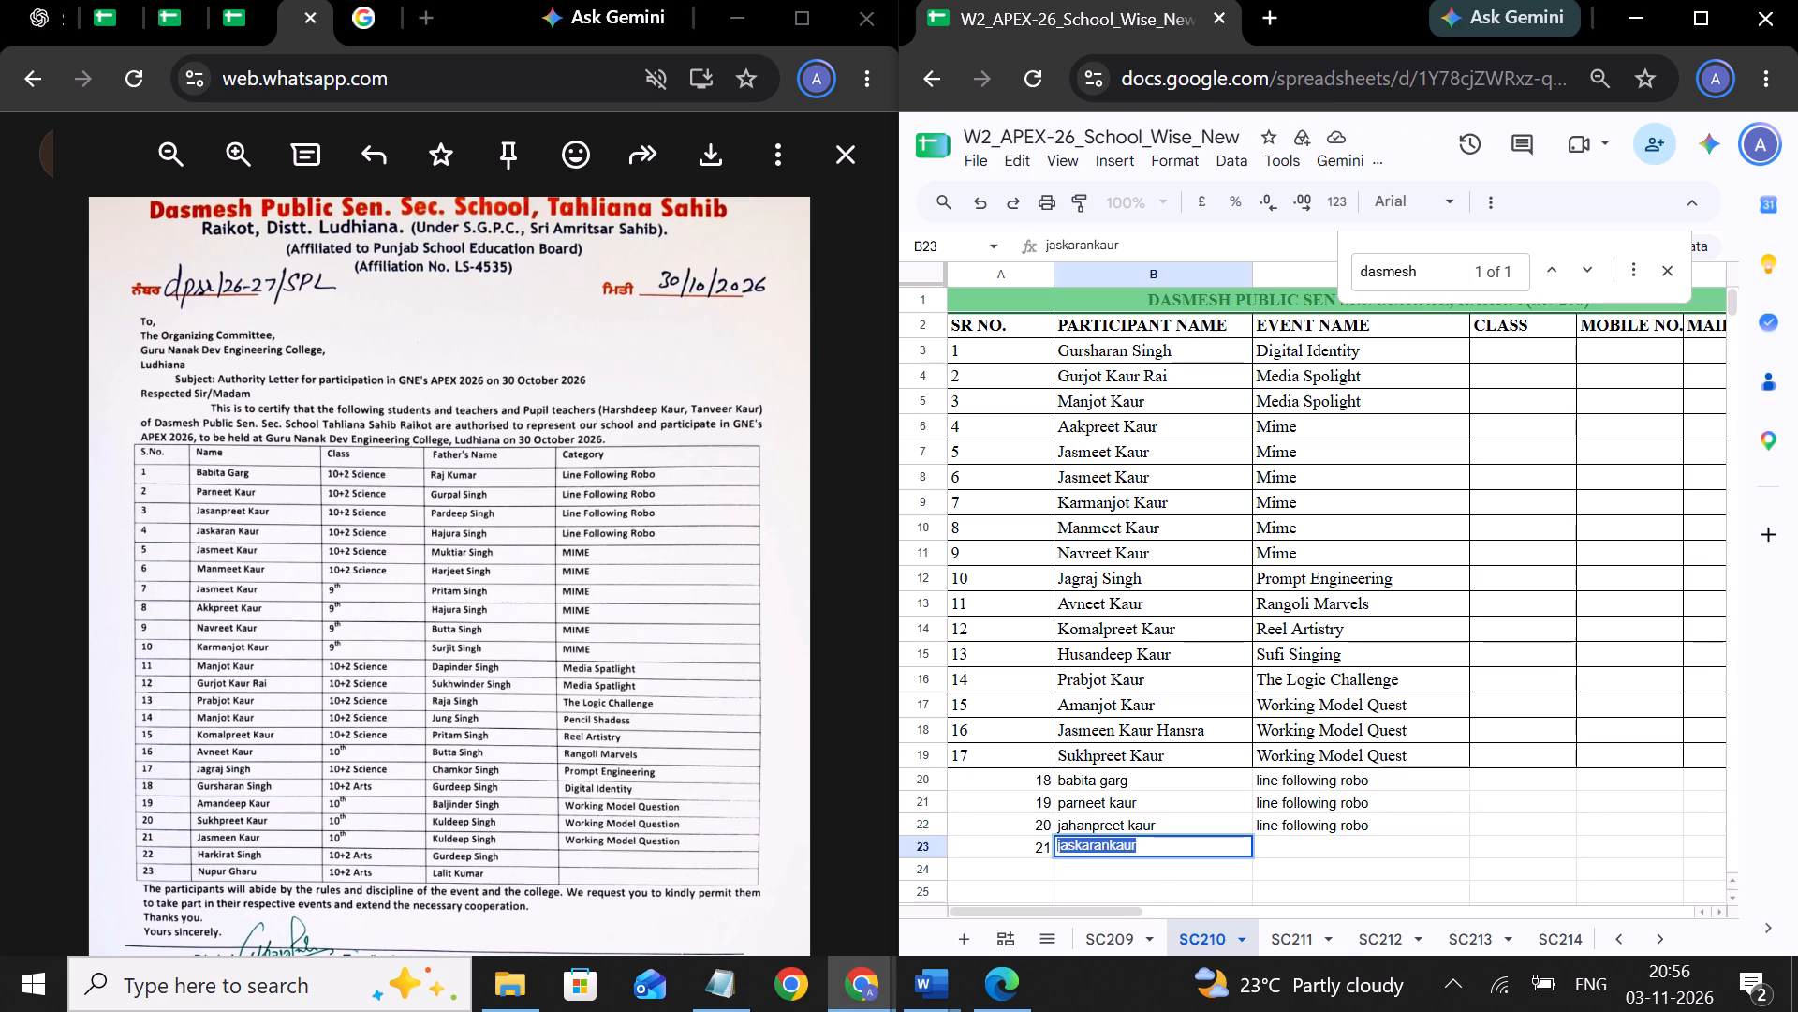
pyautogui.click(1112, 848)
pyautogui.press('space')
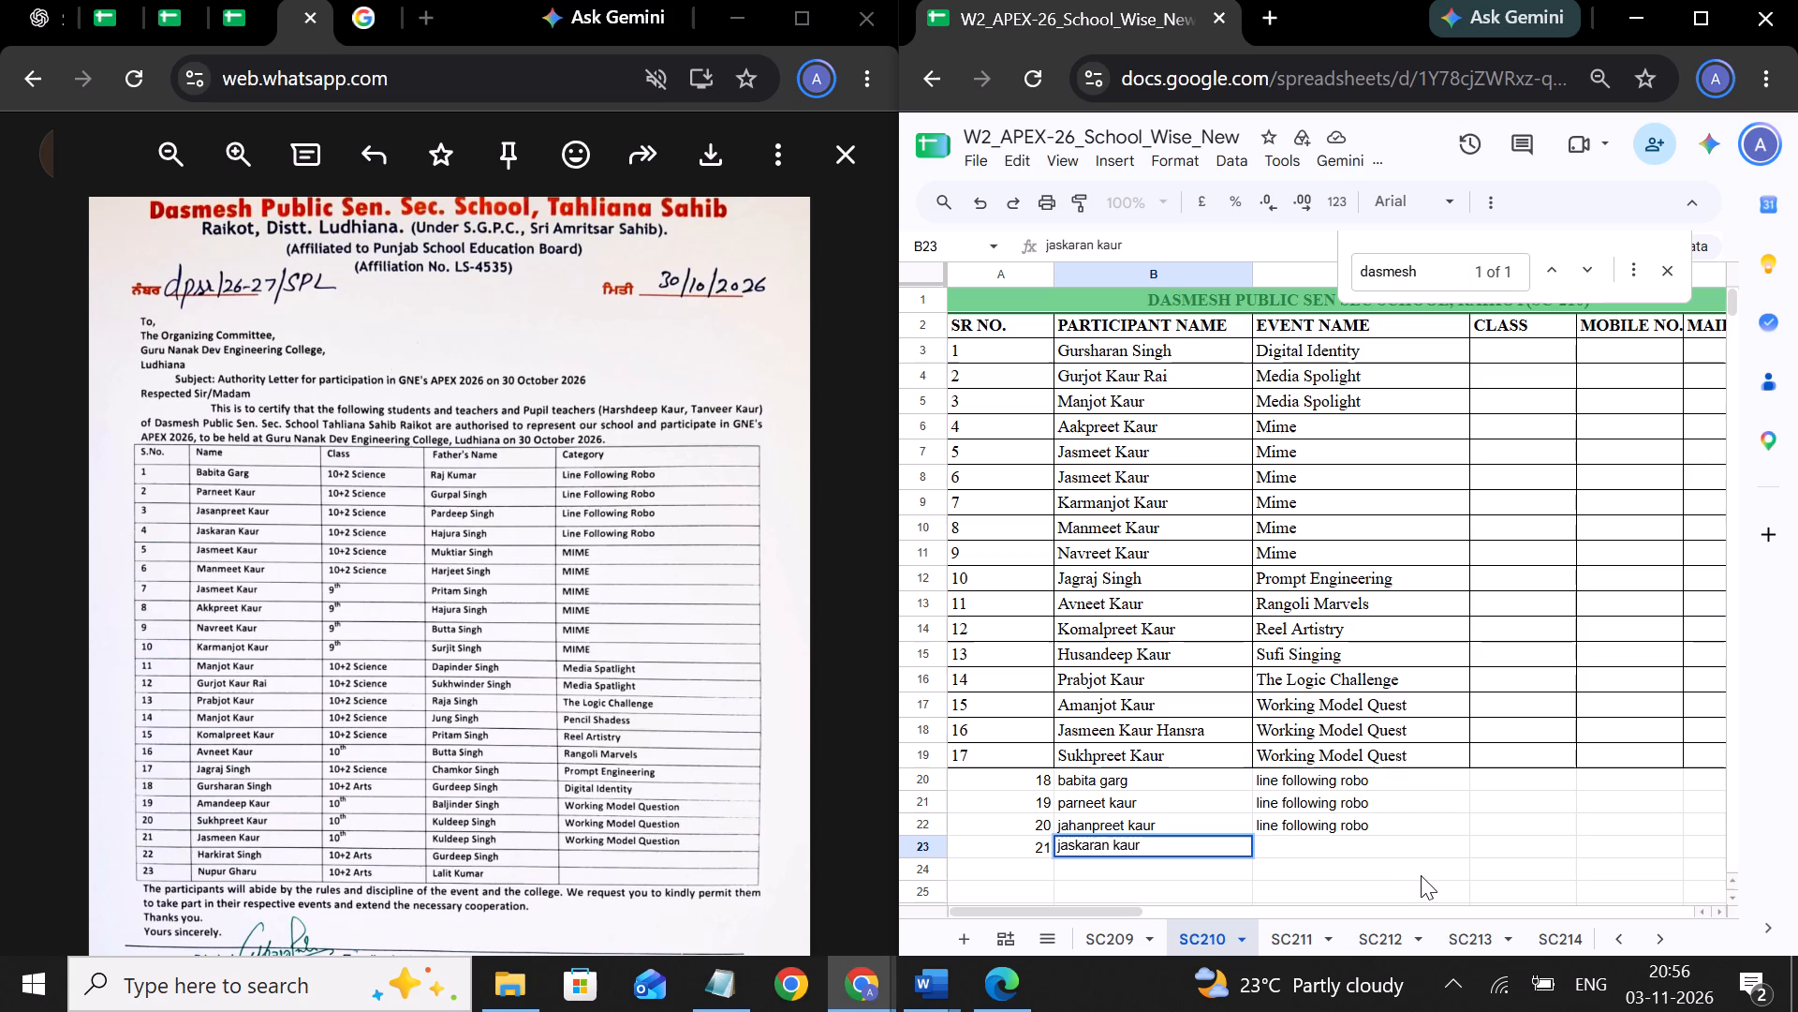
# Enter line following robo as the event name for entry 21.
pyautogui.click(1389, 854)
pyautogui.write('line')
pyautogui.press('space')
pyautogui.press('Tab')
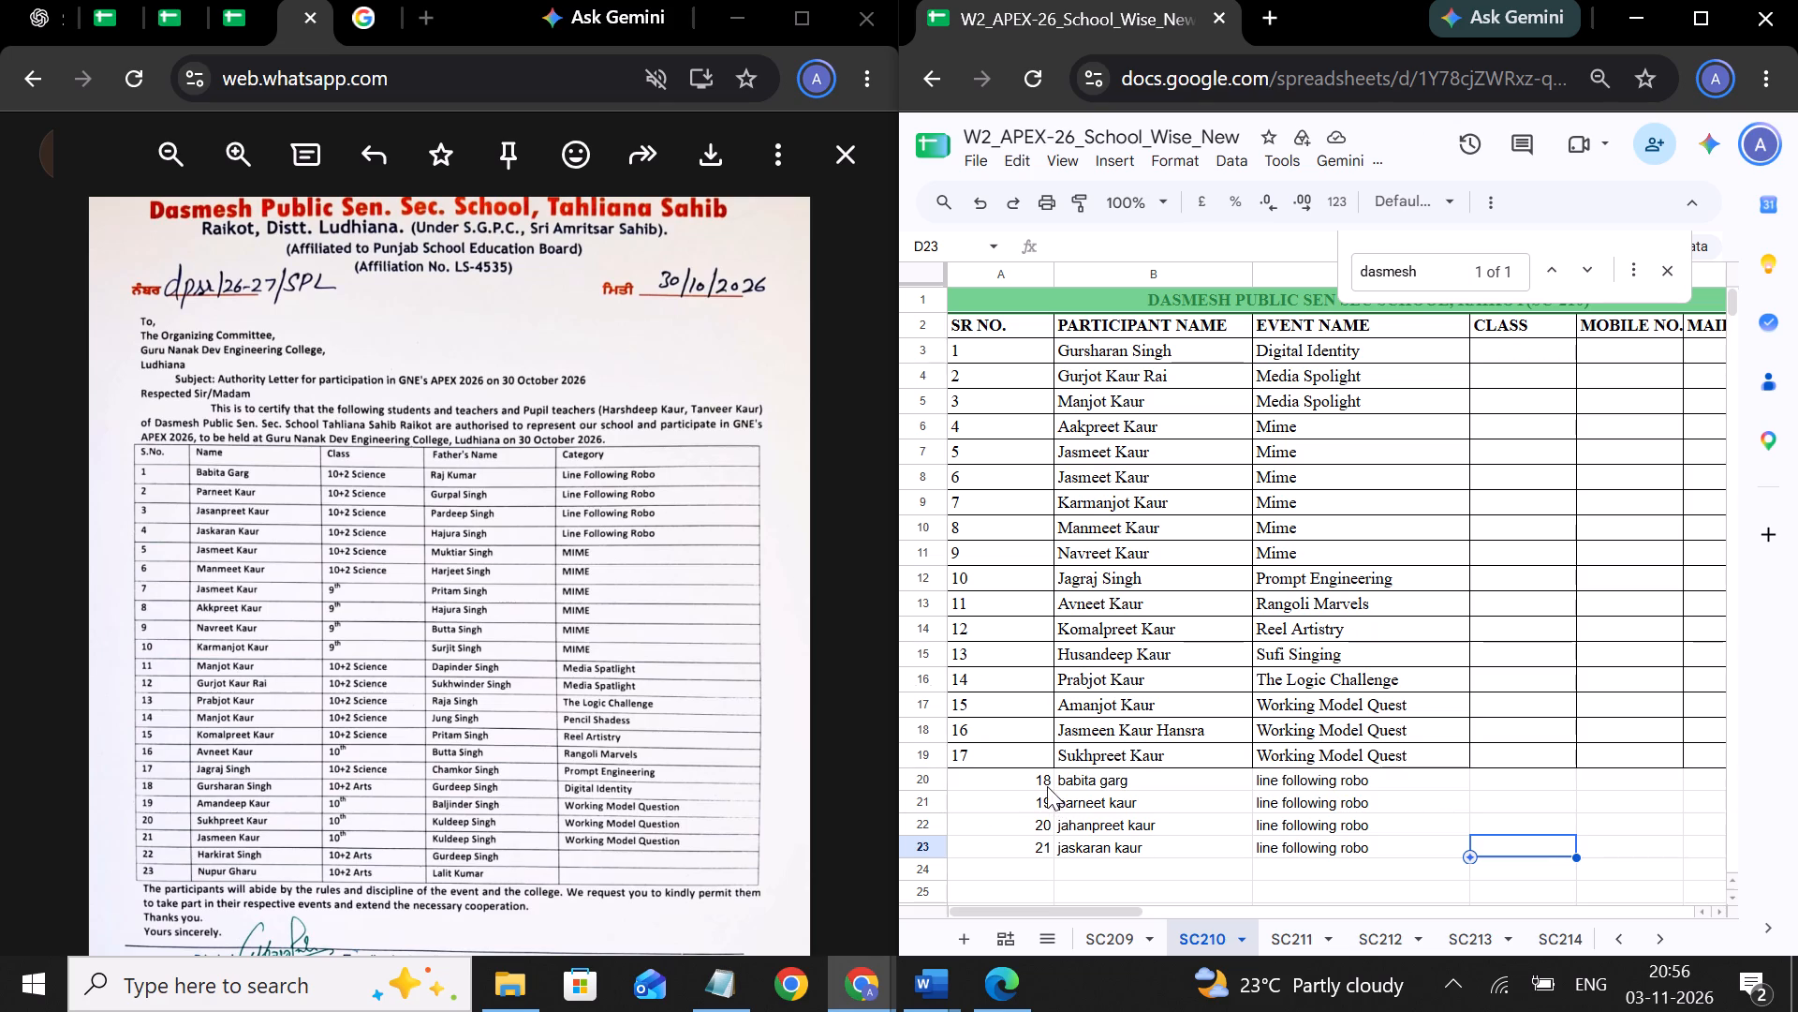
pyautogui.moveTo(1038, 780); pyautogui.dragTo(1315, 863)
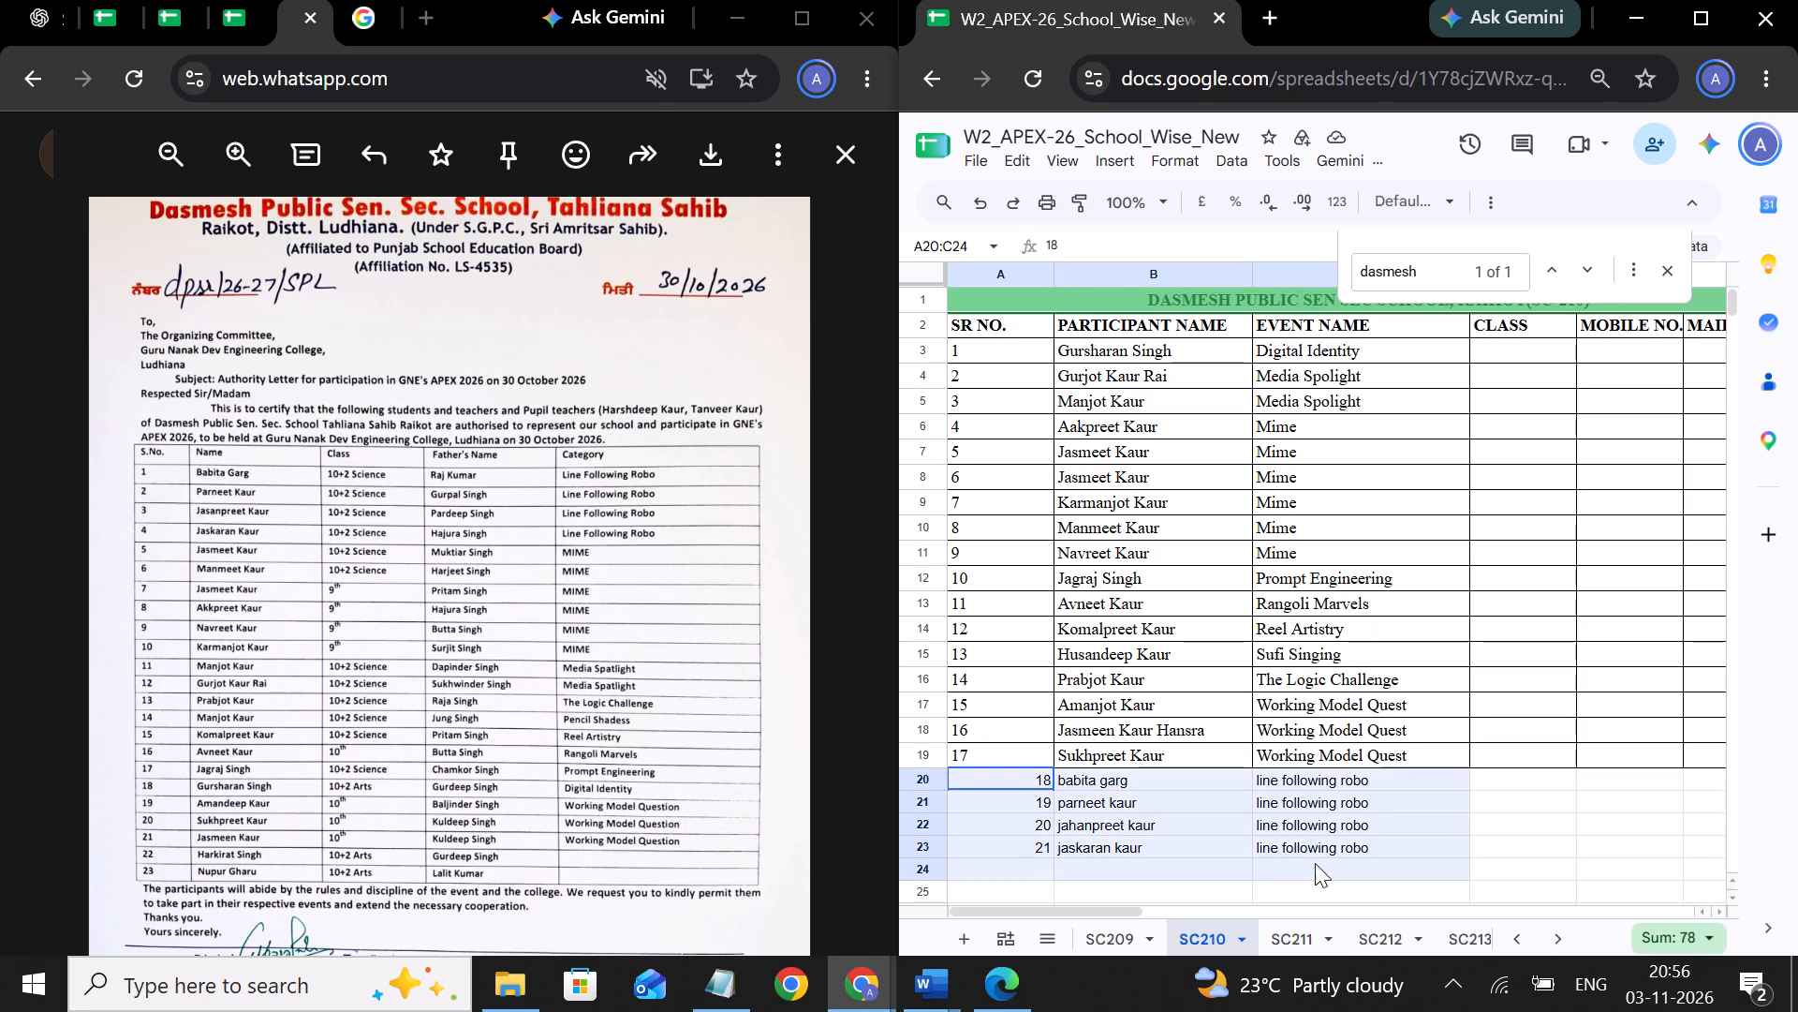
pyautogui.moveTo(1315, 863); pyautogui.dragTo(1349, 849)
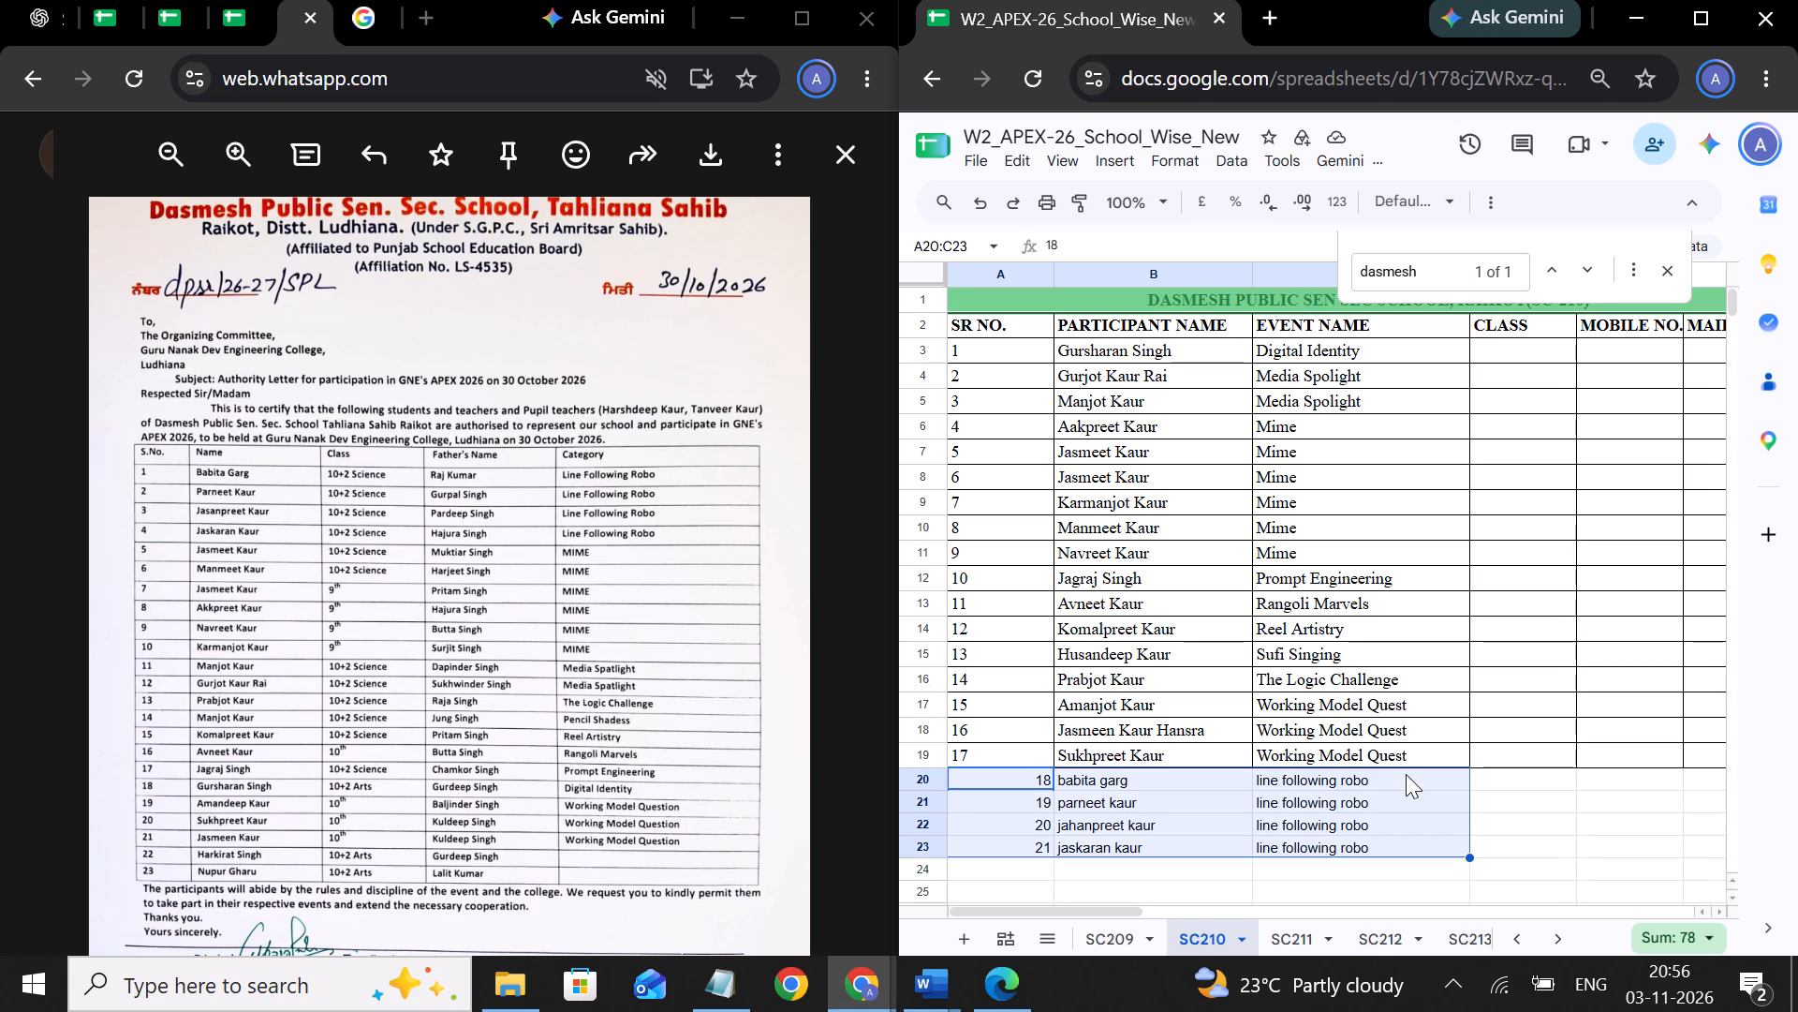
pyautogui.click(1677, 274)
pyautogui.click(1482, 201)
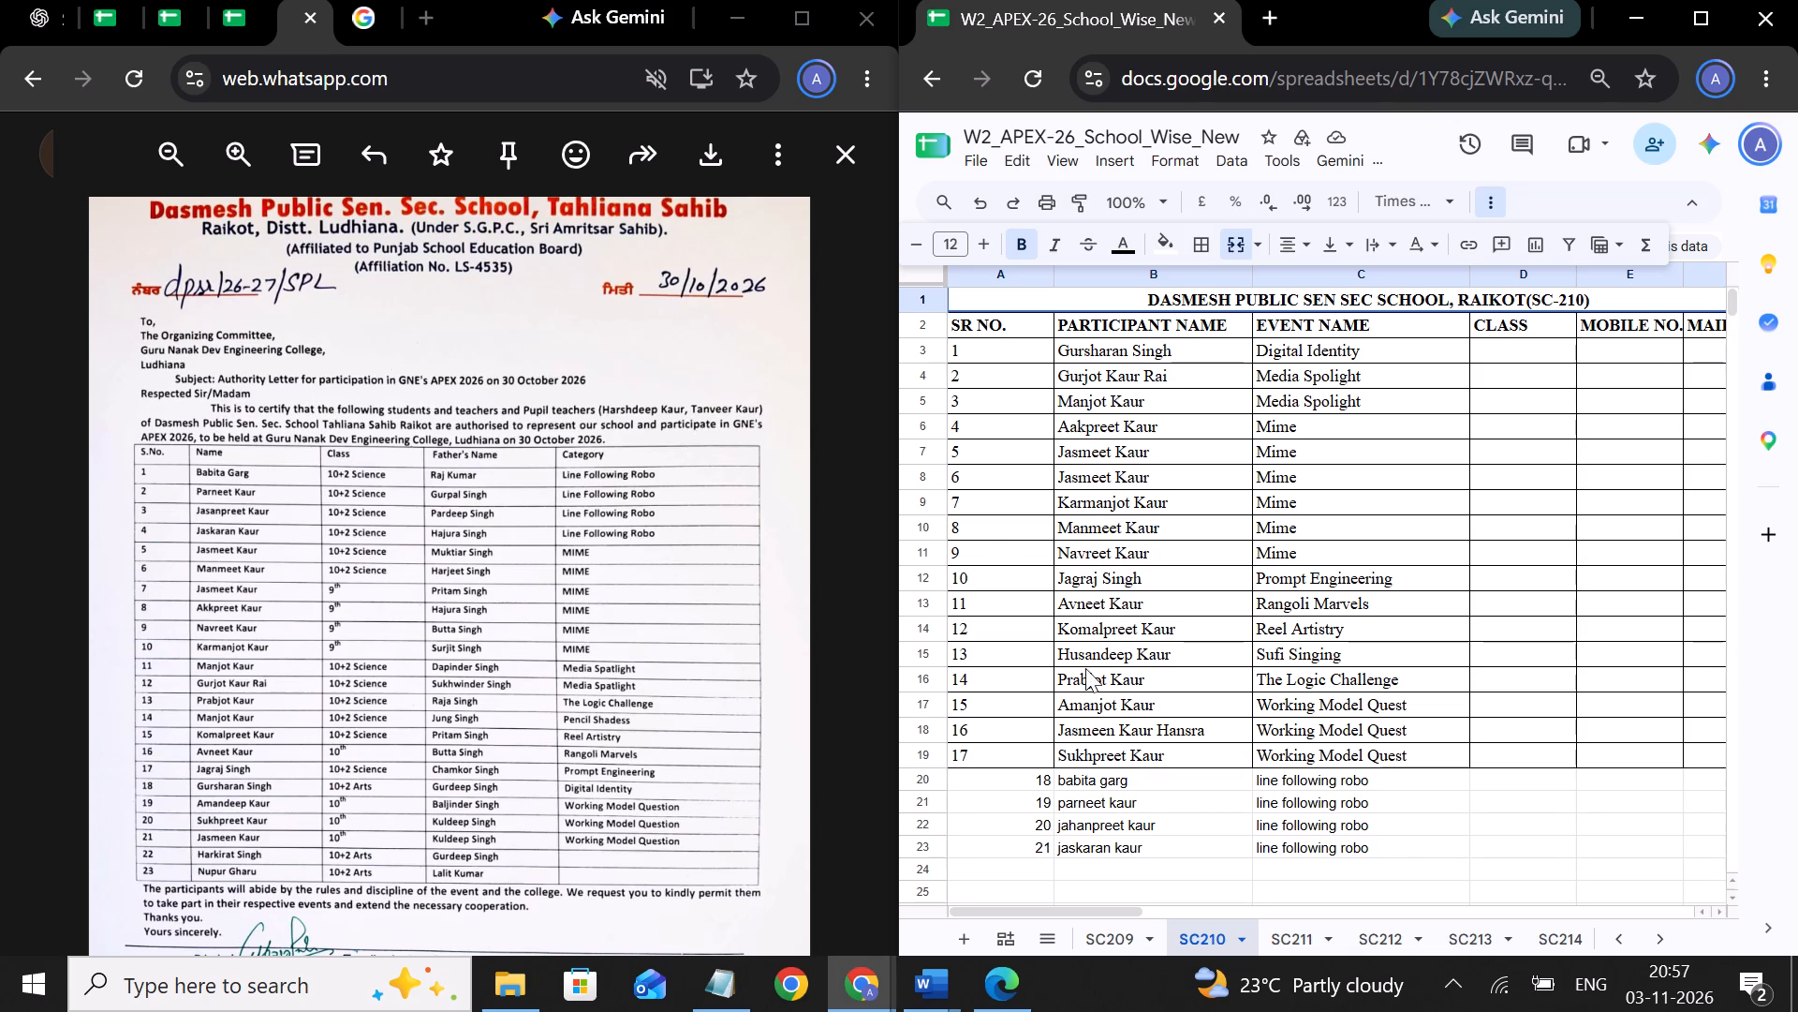
# Check the added line following robo names against the letter and correct the first name in entry 20 to jasanpreet.
pyautogui.click(1149, 778)
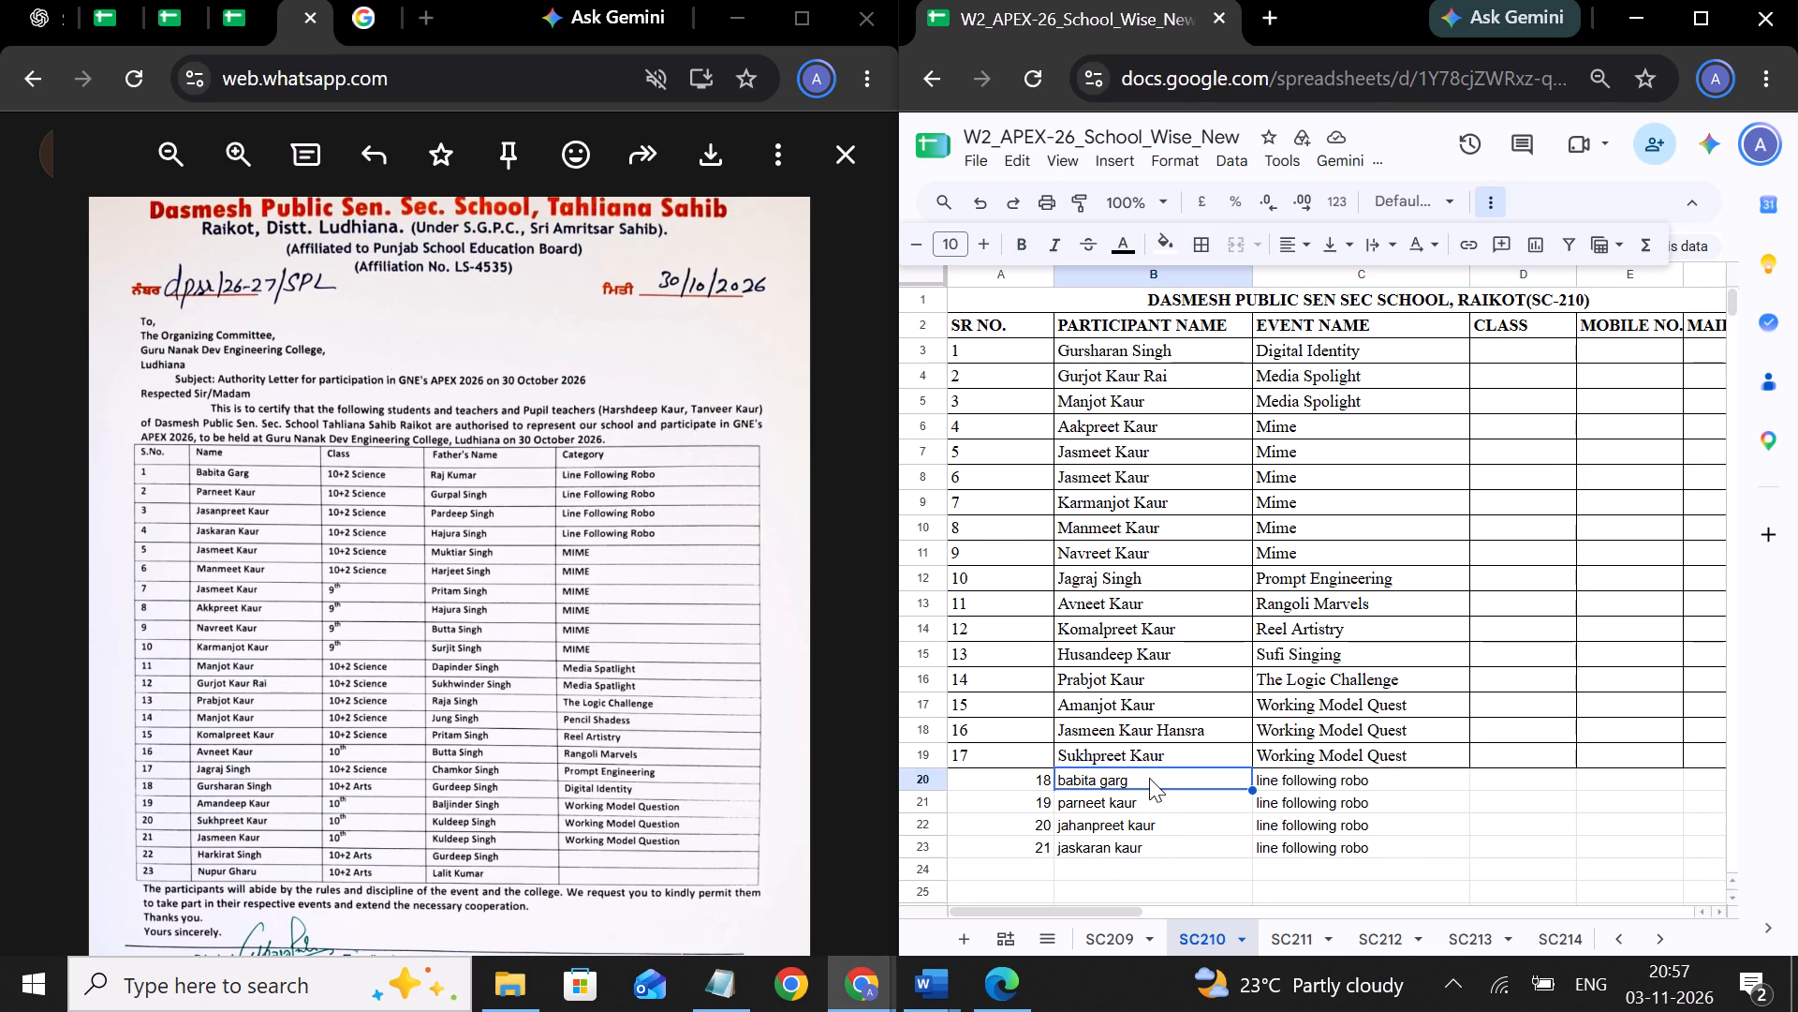
pyautogui.click(1154, 796)
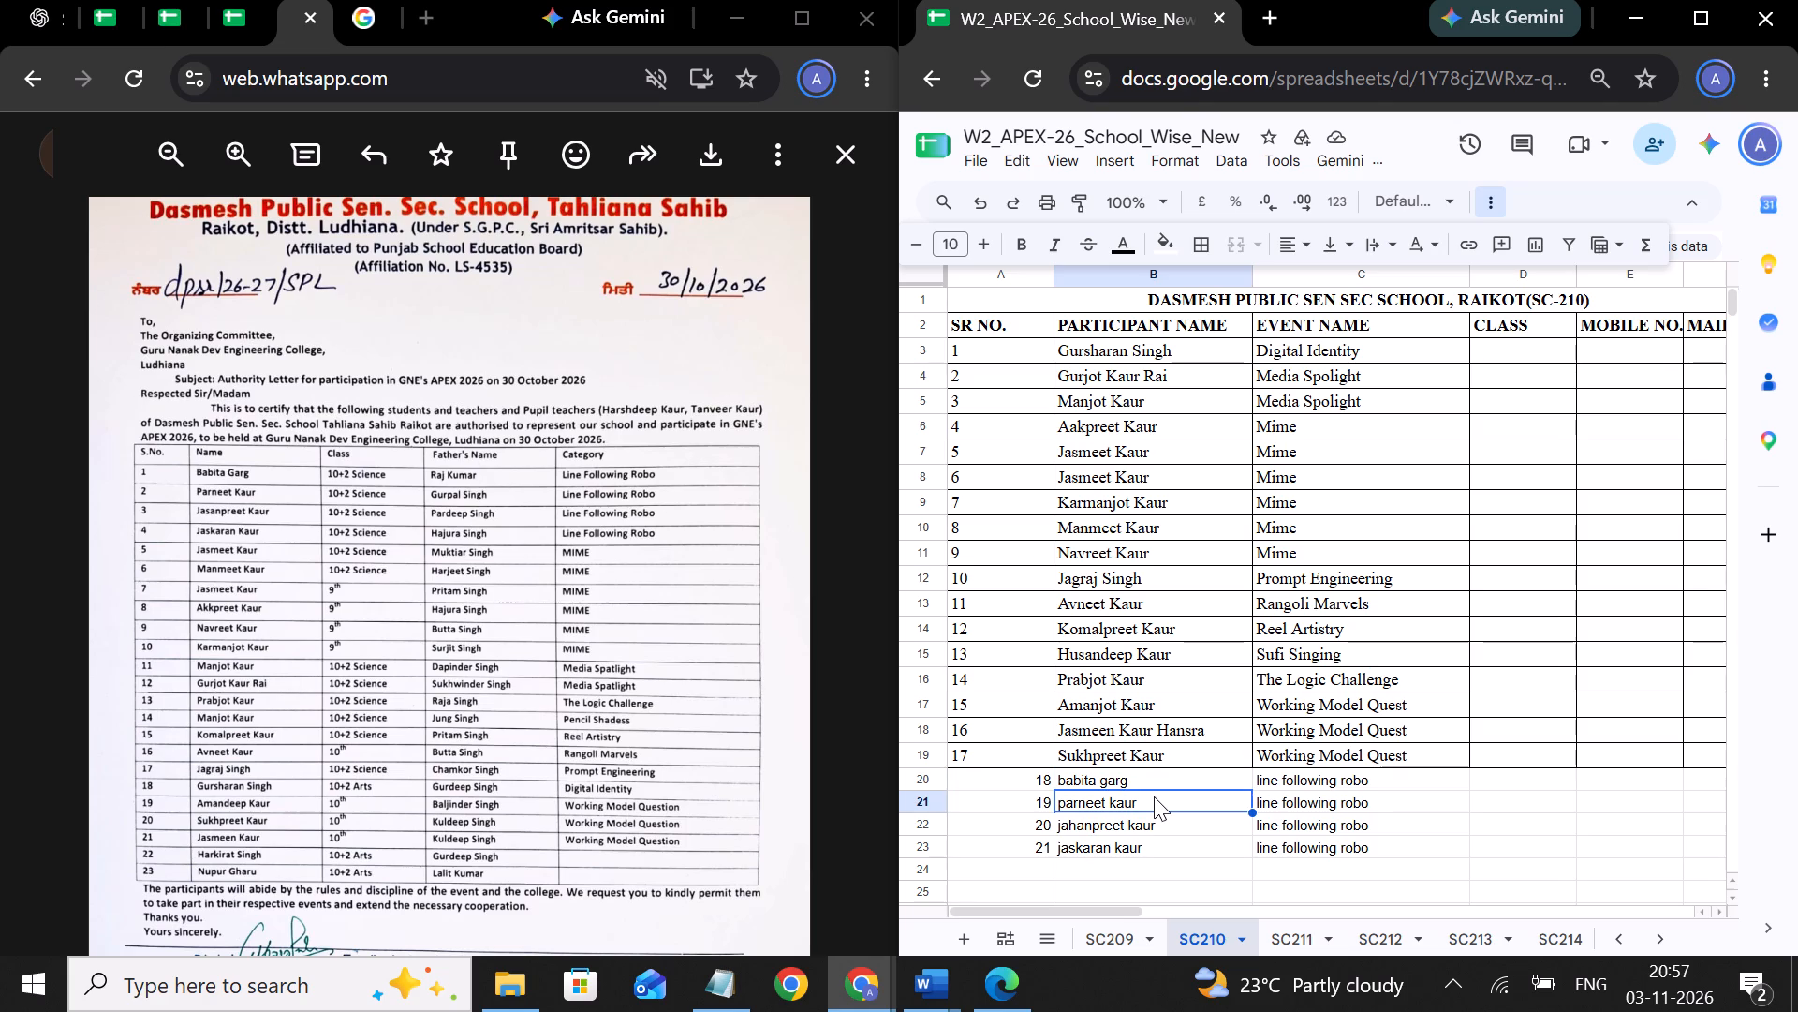
pyautogui.doubleClick(1072, 822)
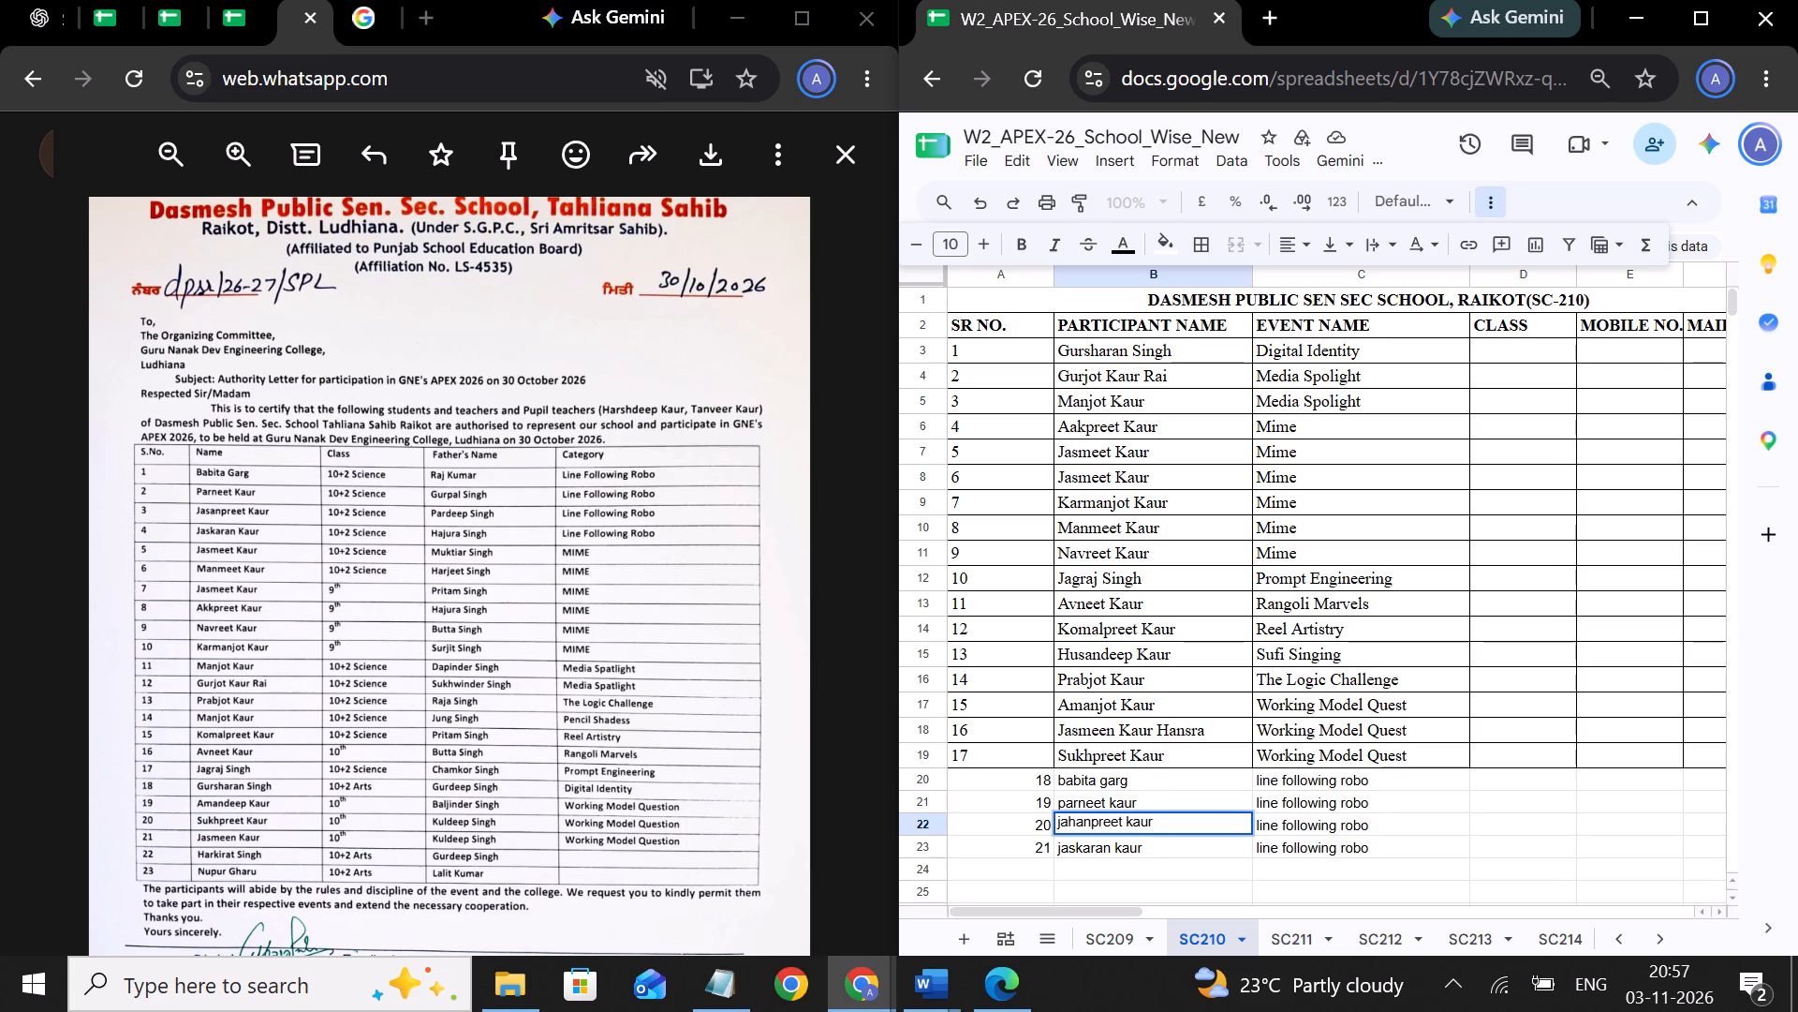
pyautogui.click(1076, 827)
pyautogui.press('BackSpace')
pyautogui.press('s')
pyautogui.click(1111, 847)
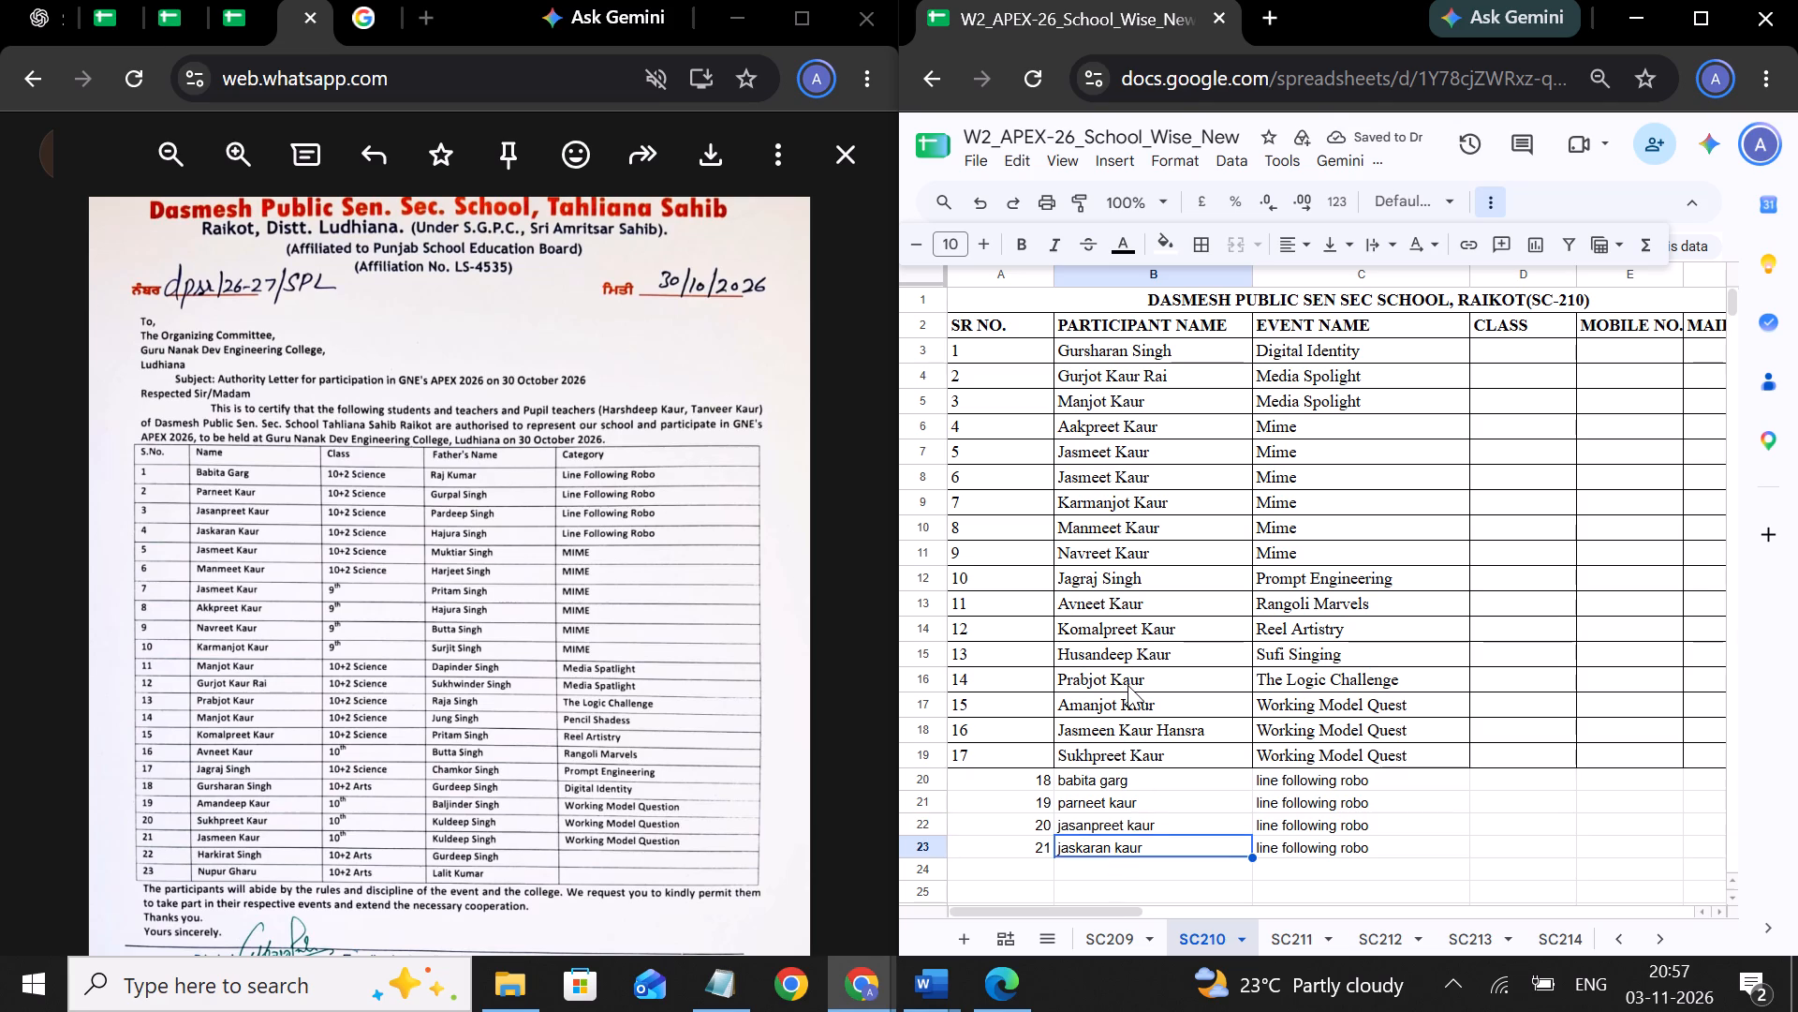
# Correct the first name of the Mime participant in entry 4 to Akkpreet, as spelled in the letter.
pyautogui.click(1156, 423)
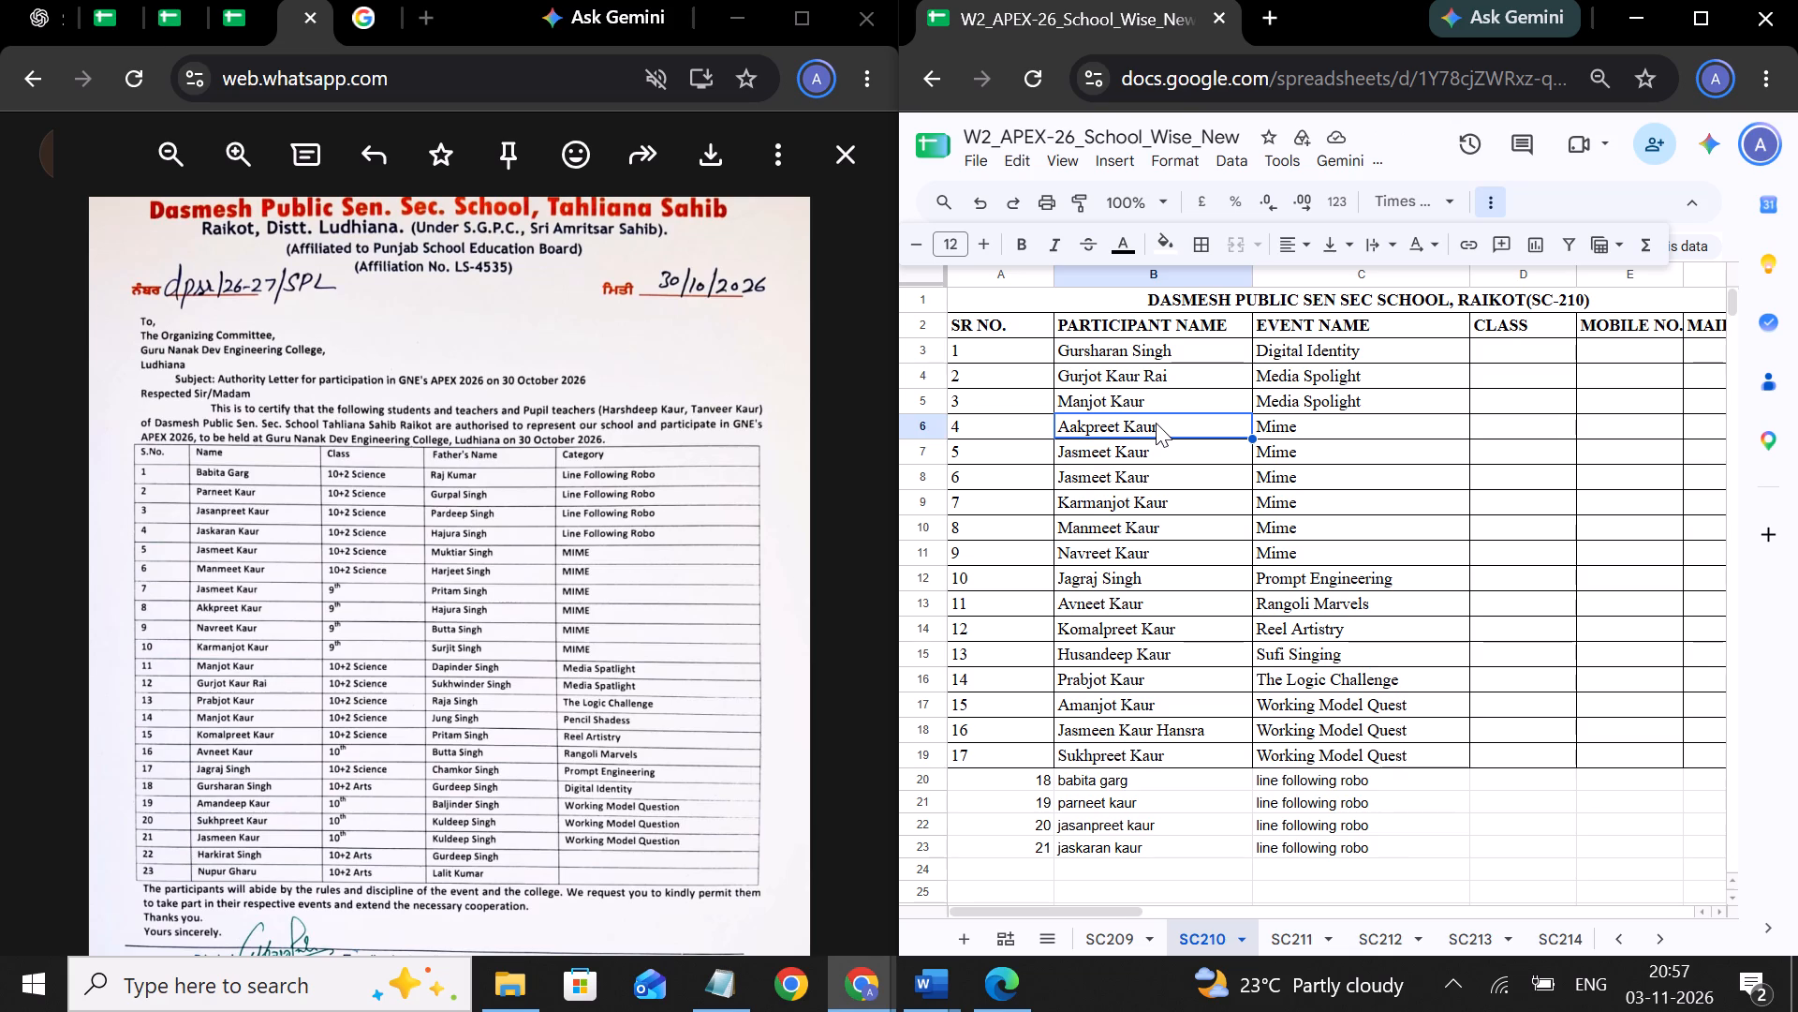
pyautogui.tripleClick(1076, 426)
pyautogui.click(1076, 426)
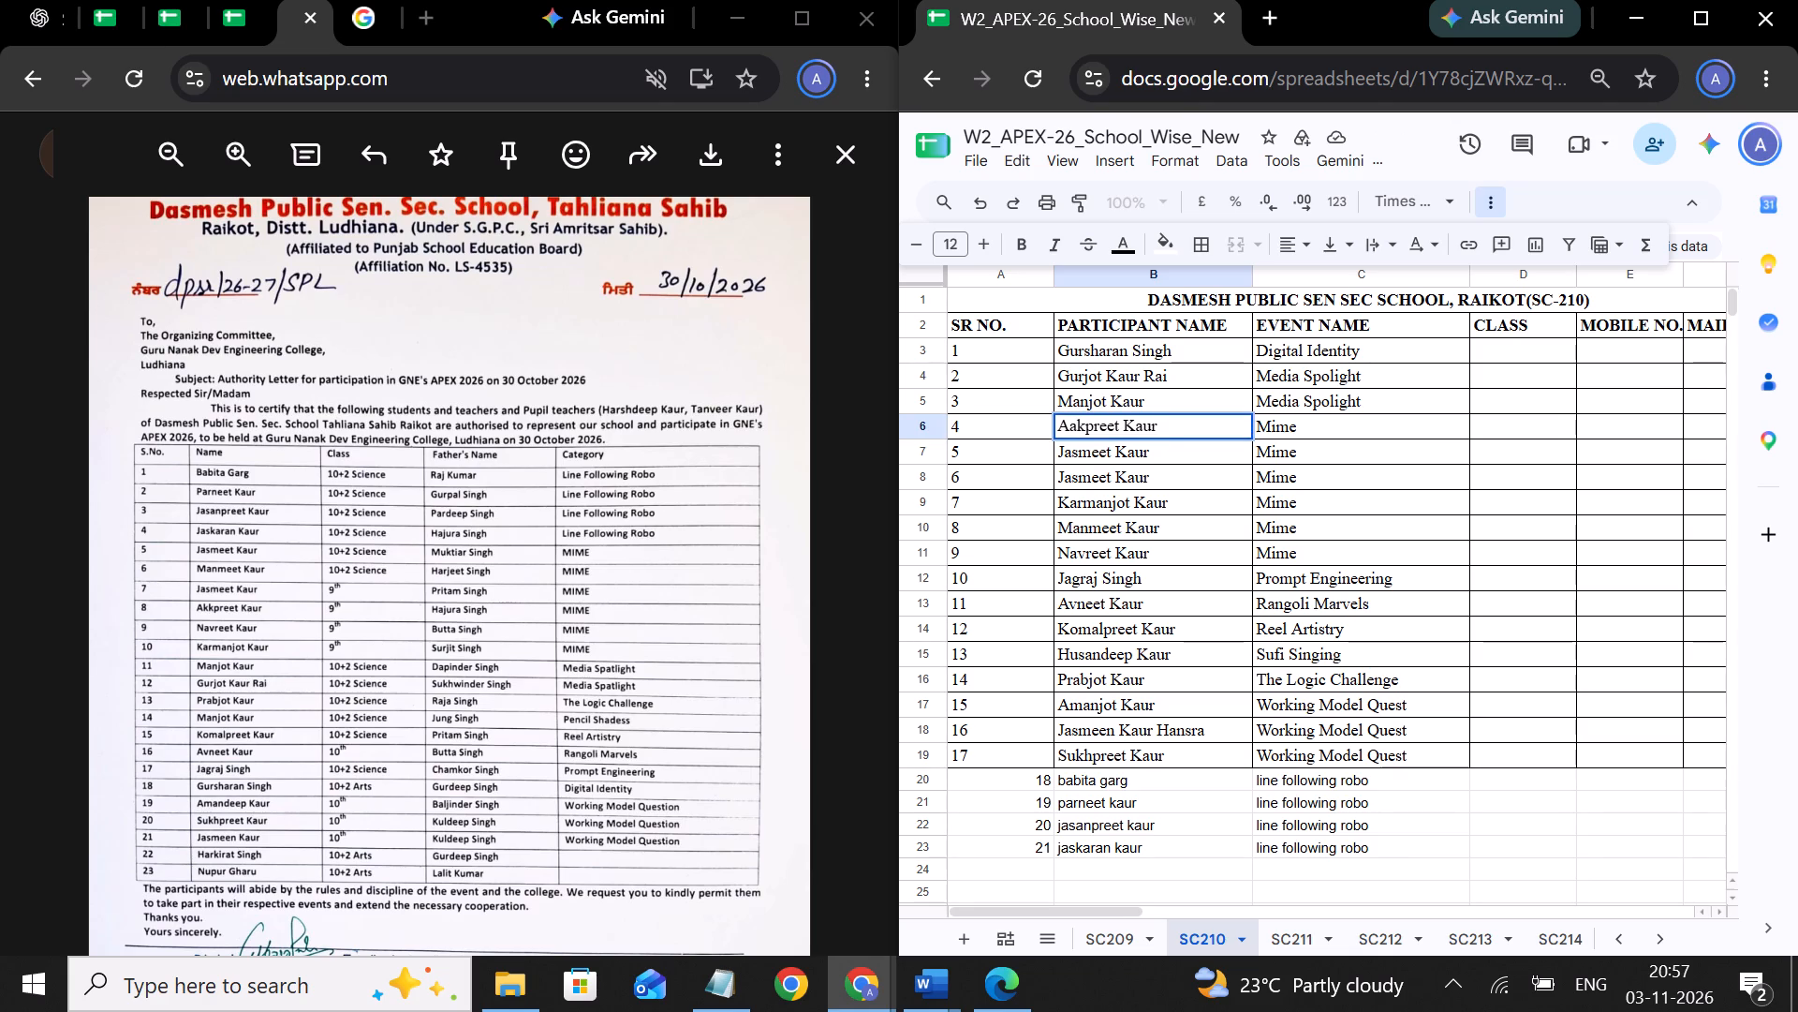
# Correct the first name of the participant in entry 4 to Akkpreet, matching the spelling in the letter.
pyautogui.click(1076, 426)
pyautogui.press('BackSpace')
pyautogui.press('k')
pyautogui.click(1111, 435)
pyautogui.click(1099, 550)
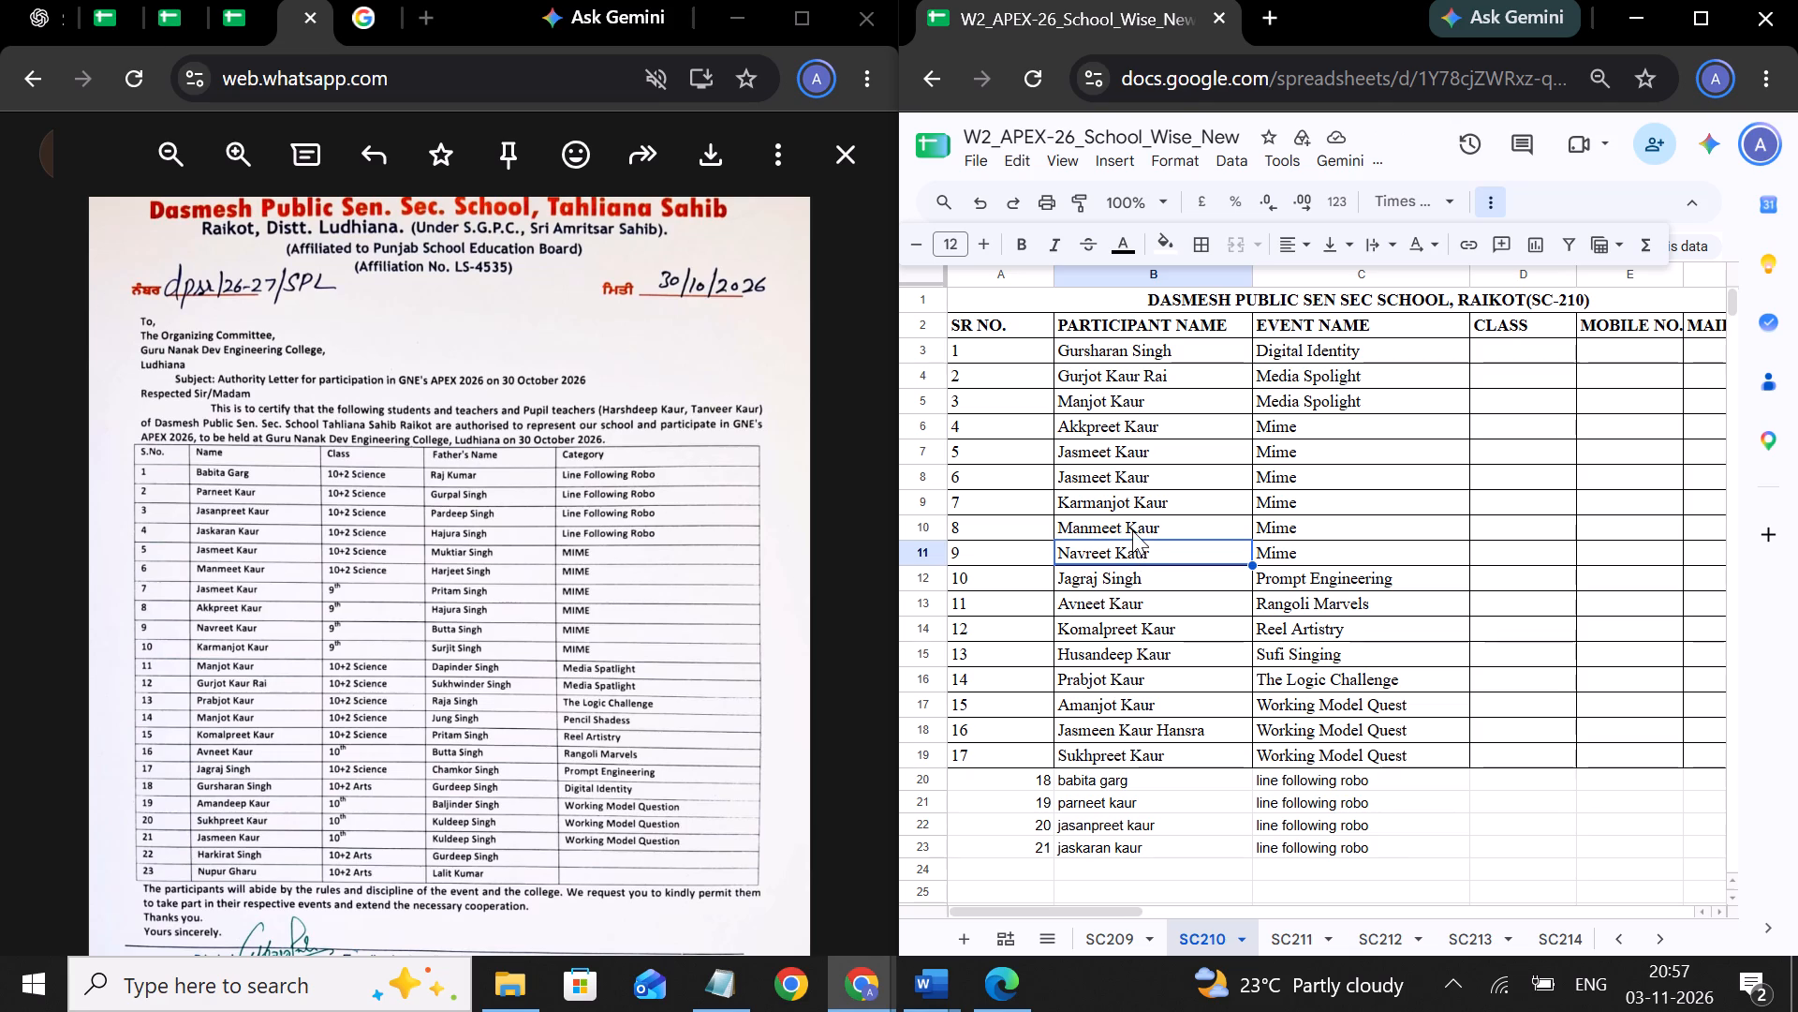
# Compare the Mime and Media Spotlight participants in the SC210 list with the names and categories in the school's letter.
pyautogui.click(1142, 432)
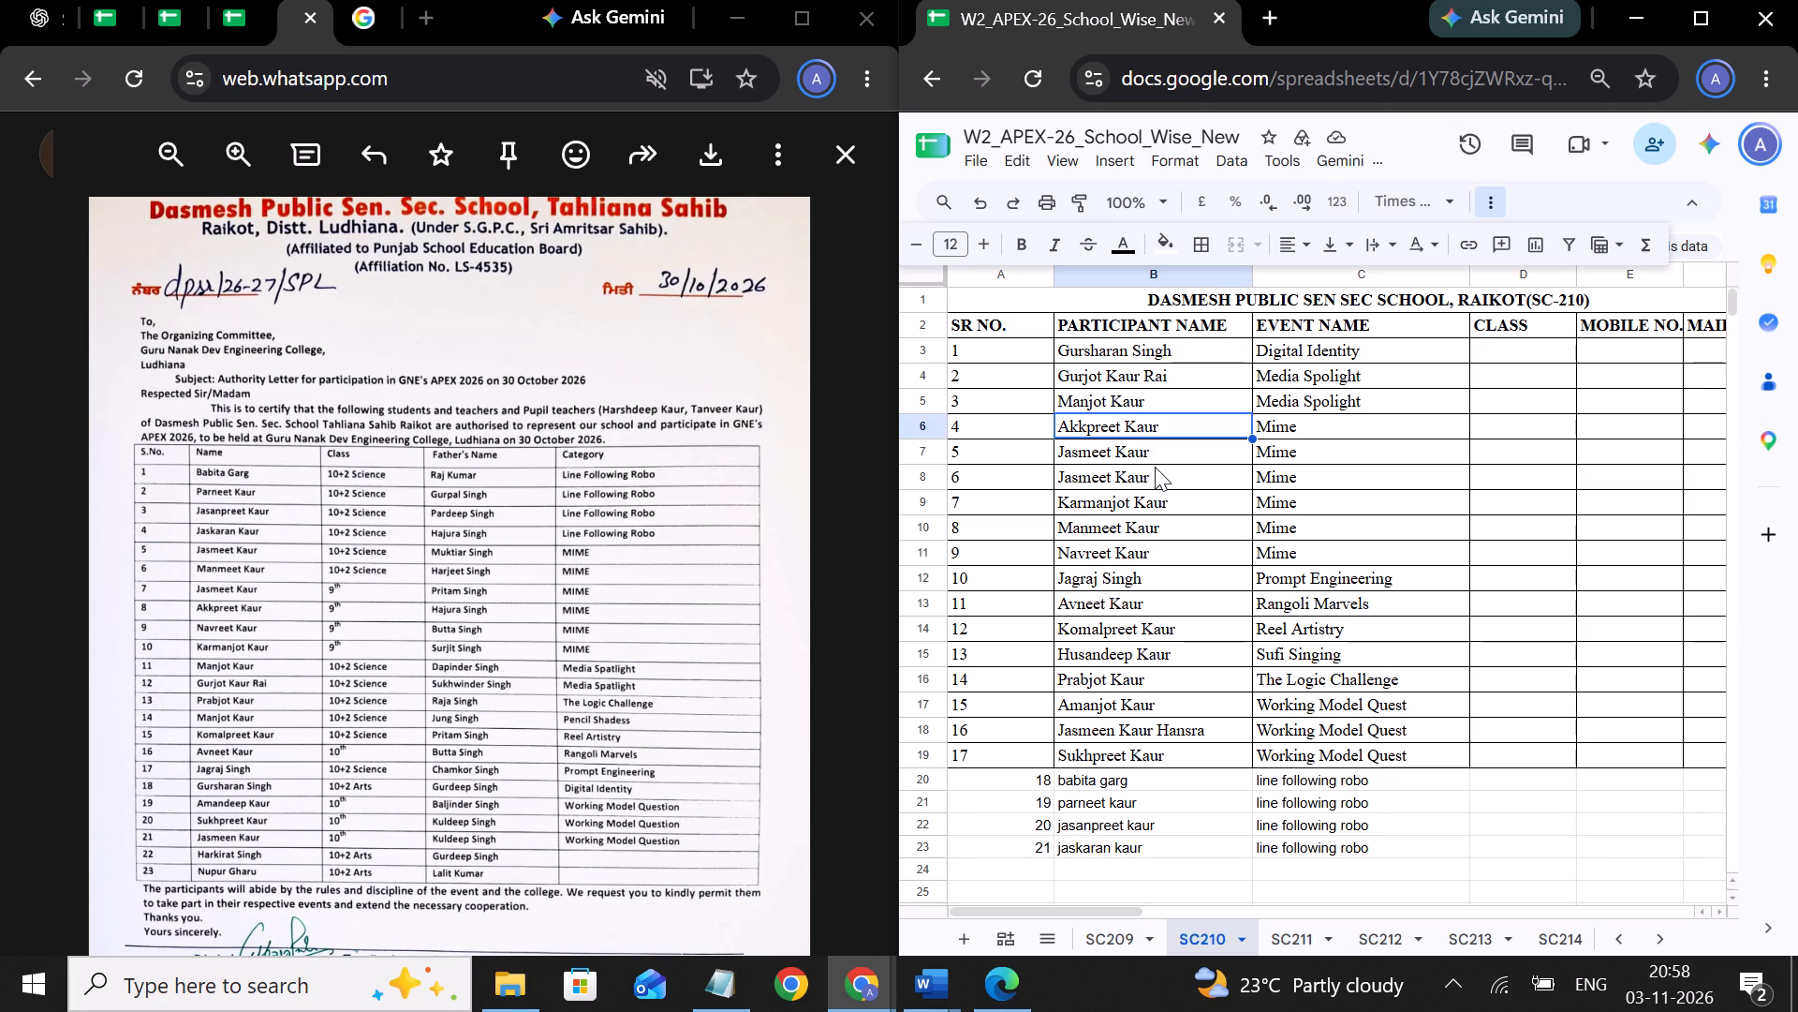
pyautogui.click(1155, 471)
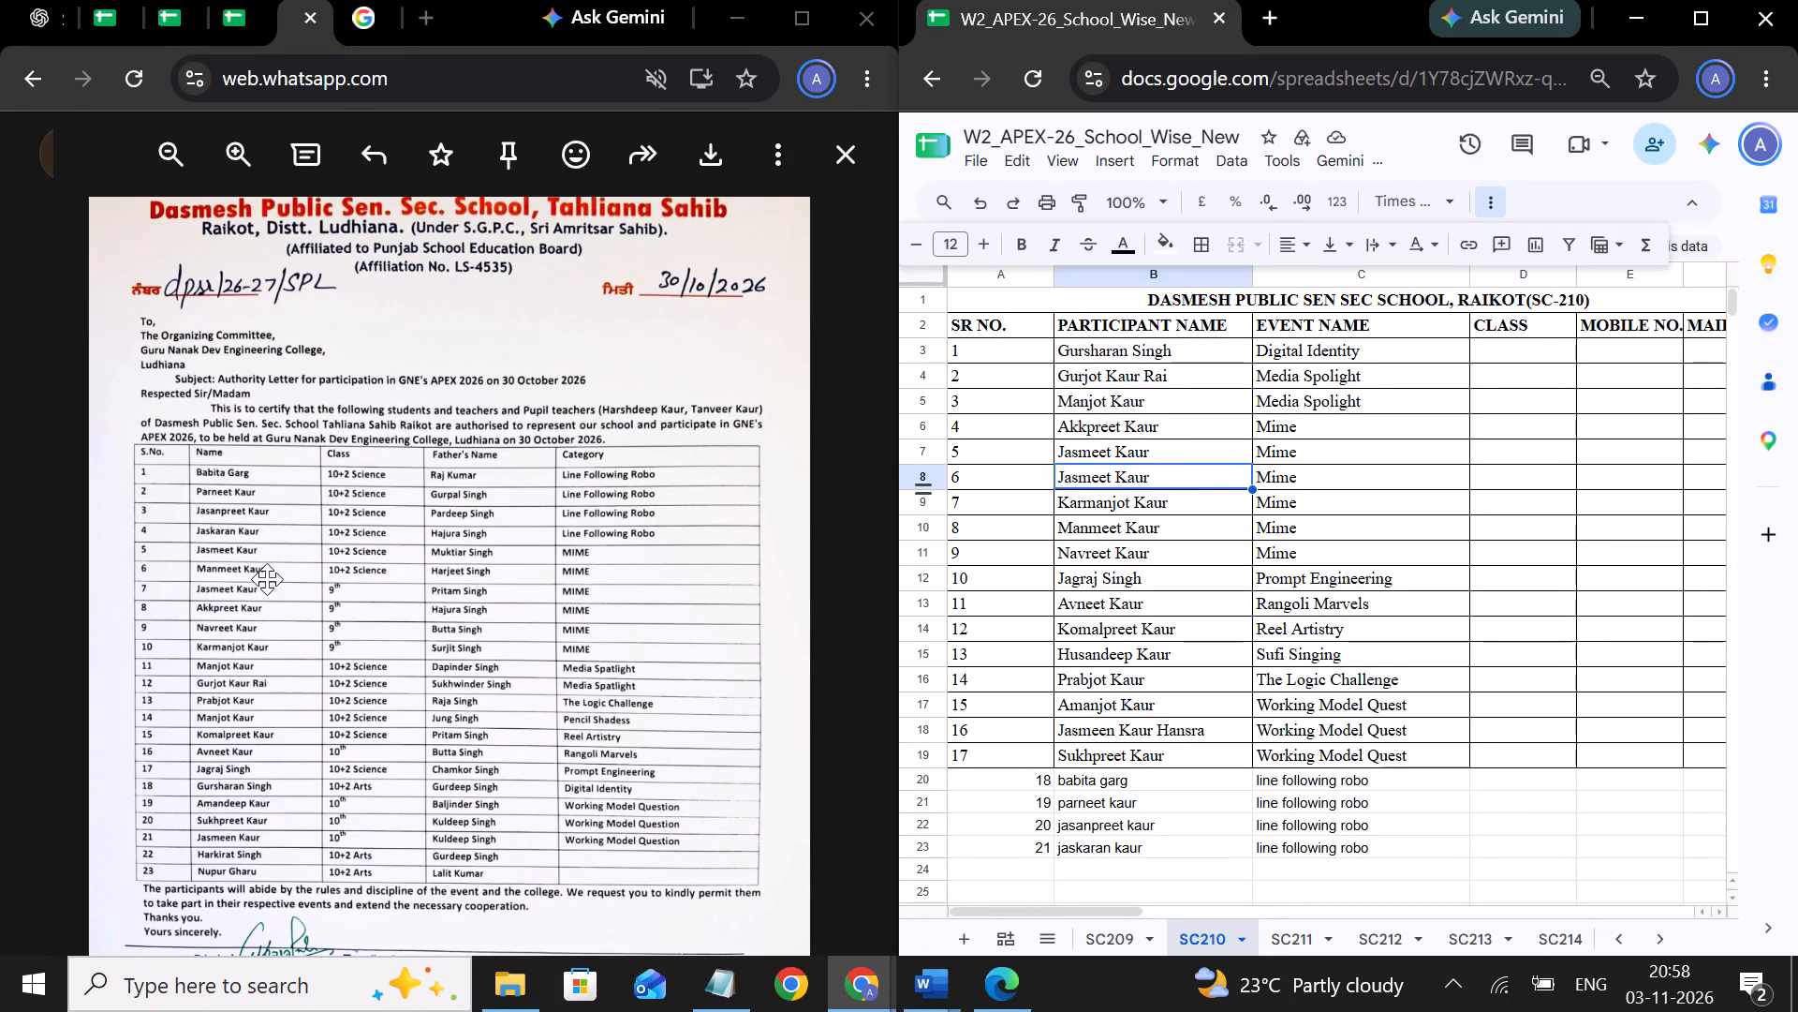
pyautogui.click(1172, 532)
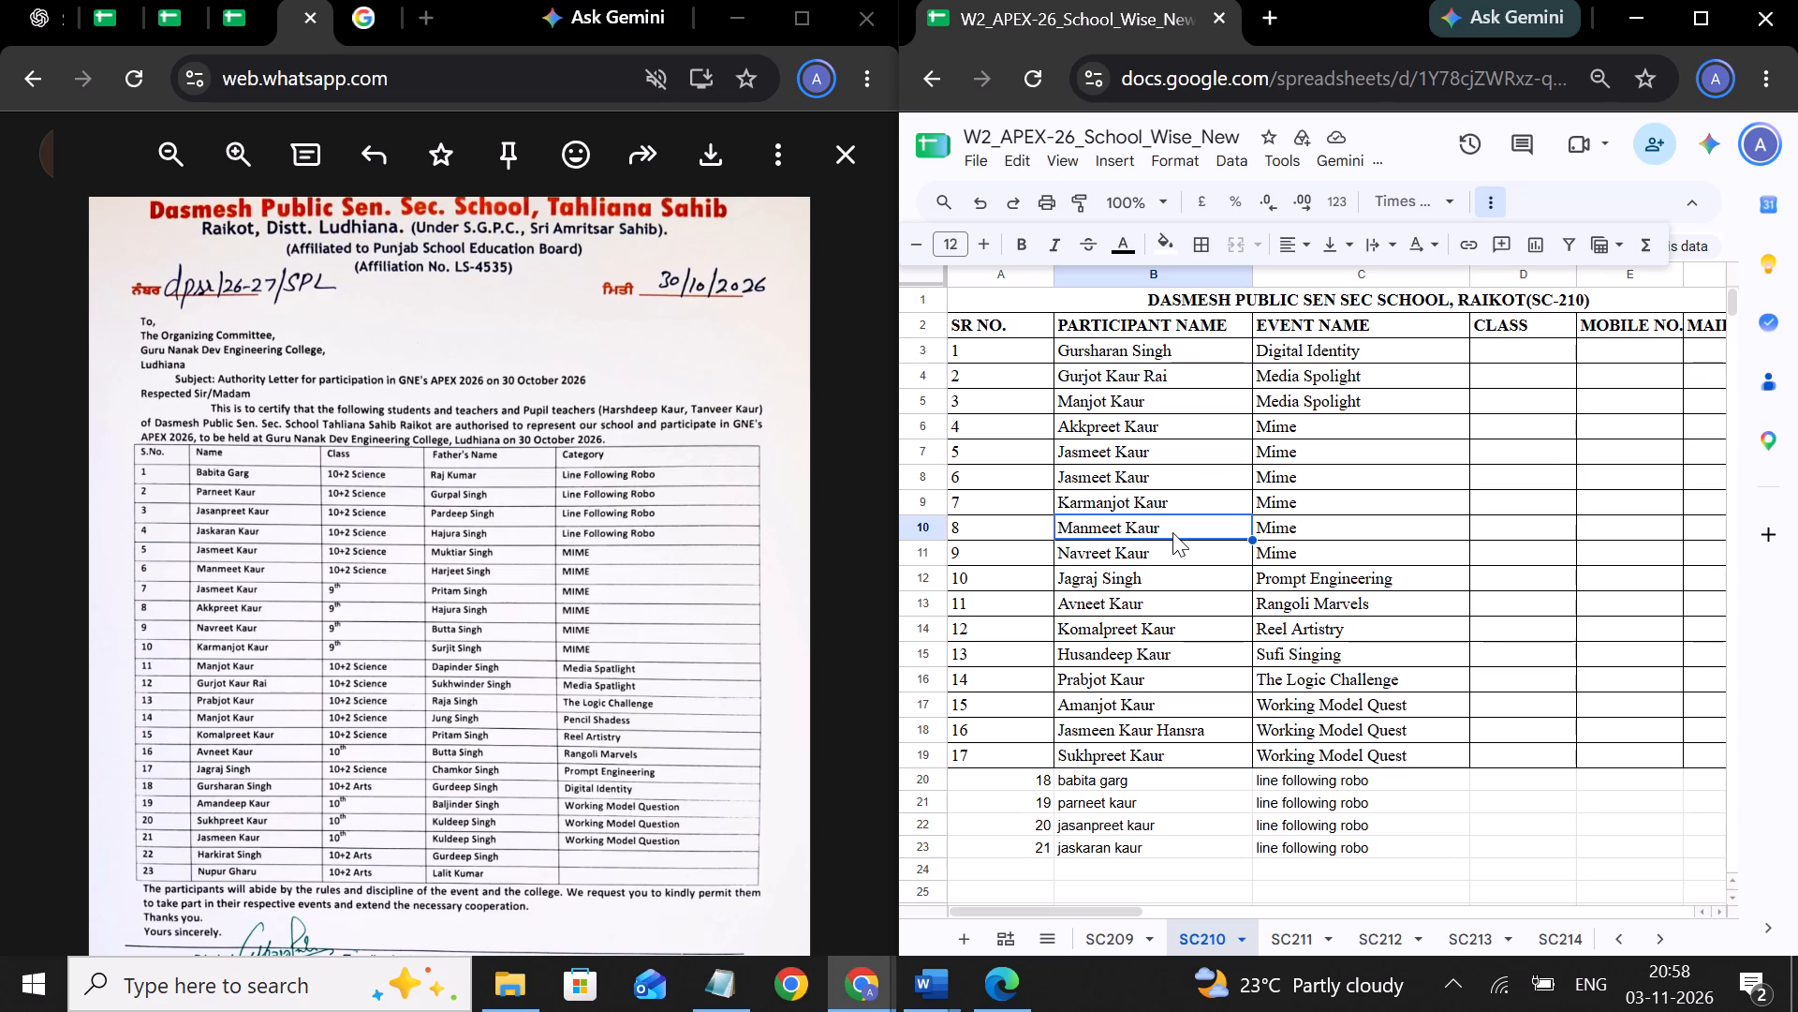
pyautogui.click(1178, 474)
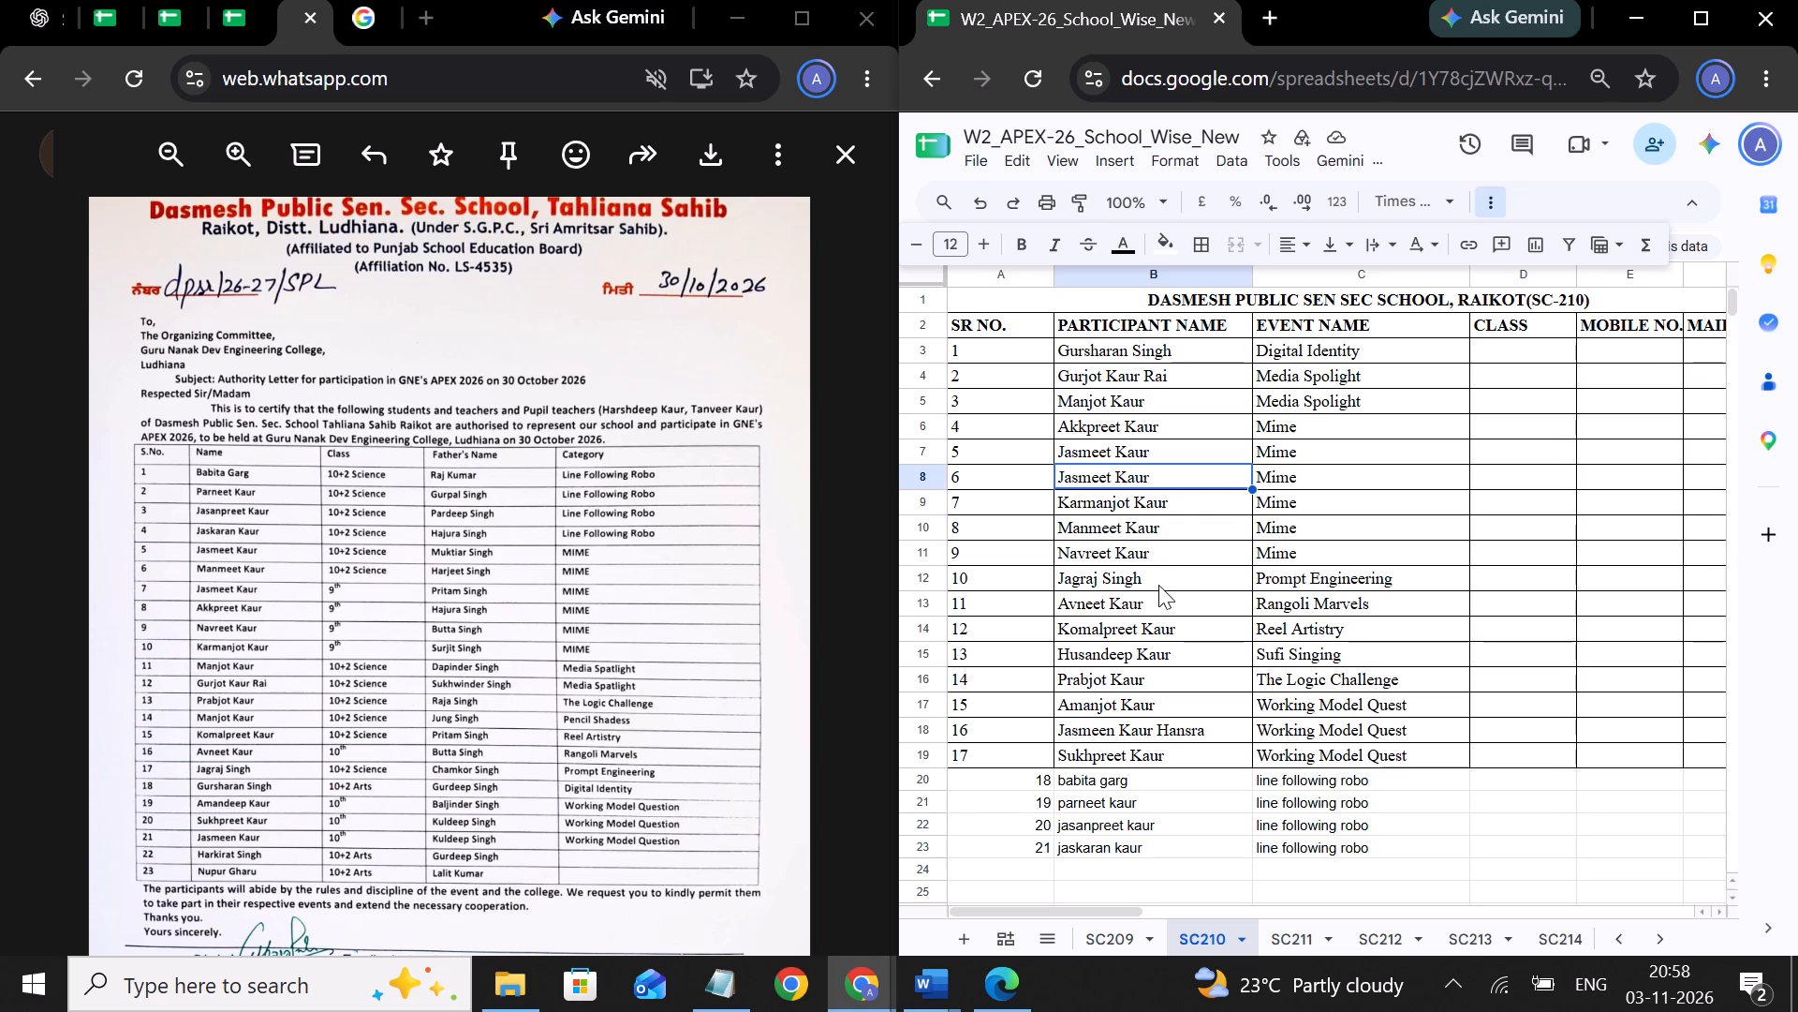
pyautogui.click(1216, 422)
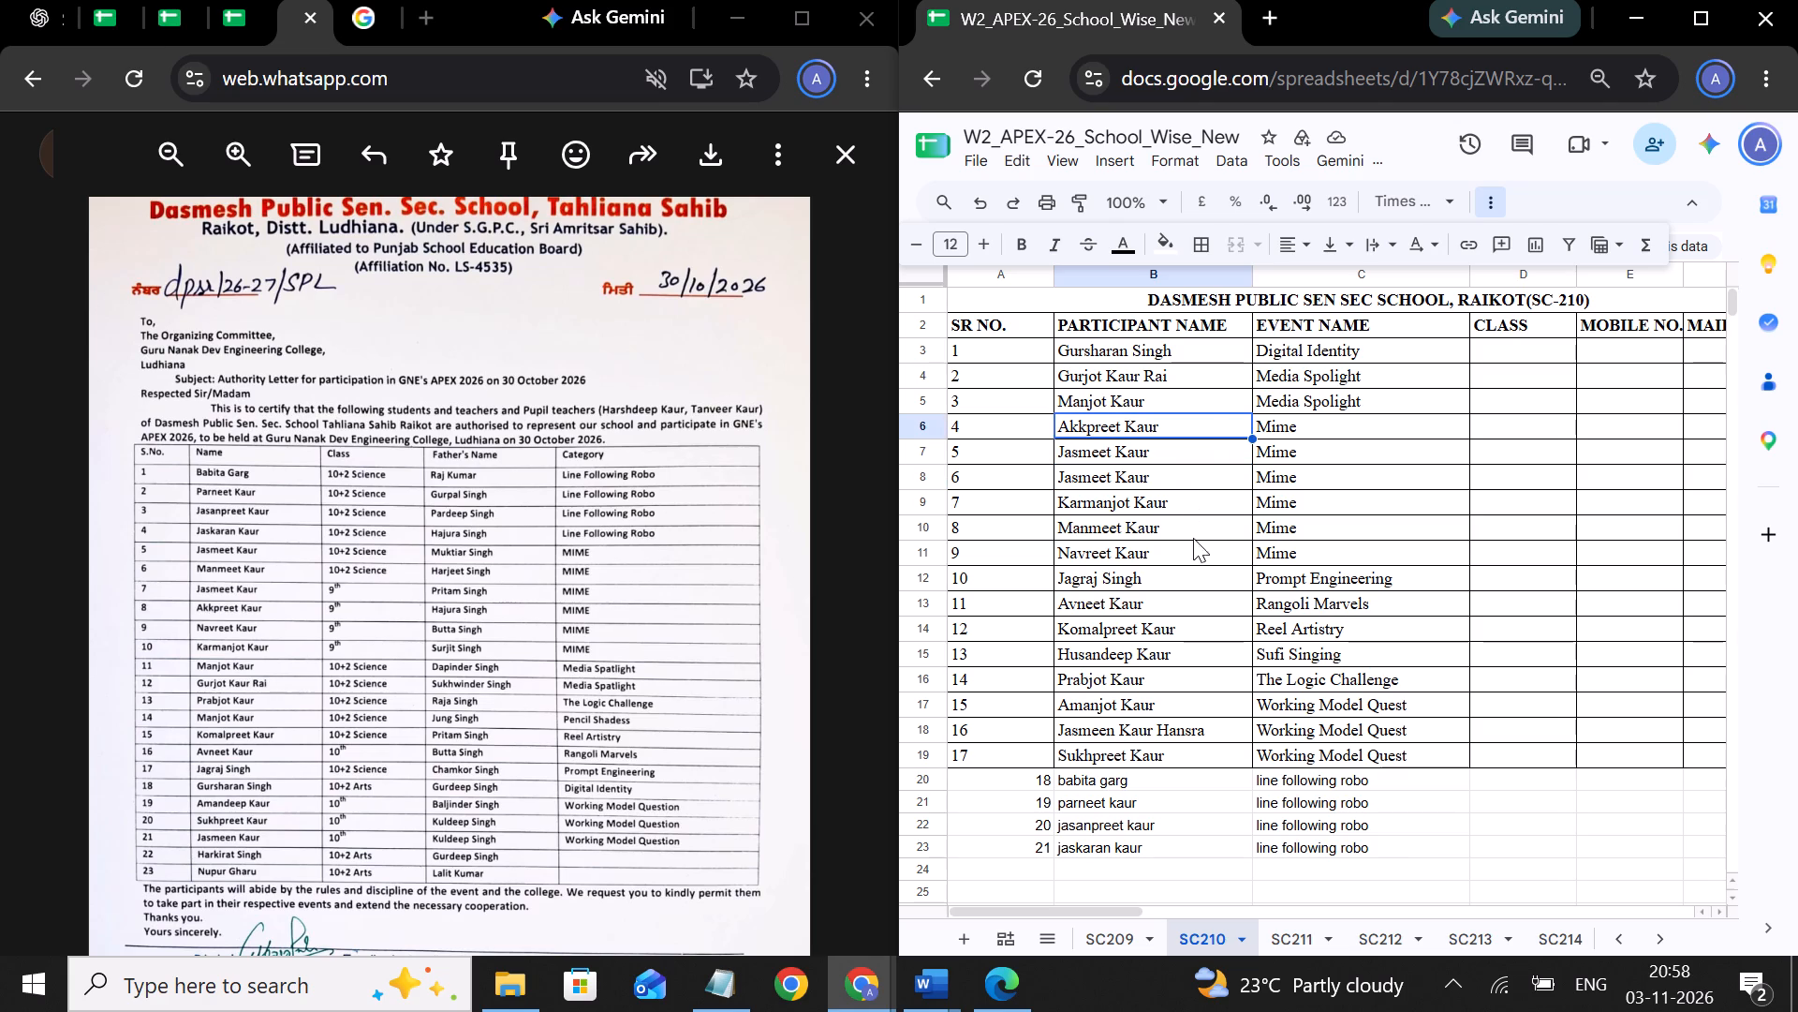
pyautogui.click(1193, 543)
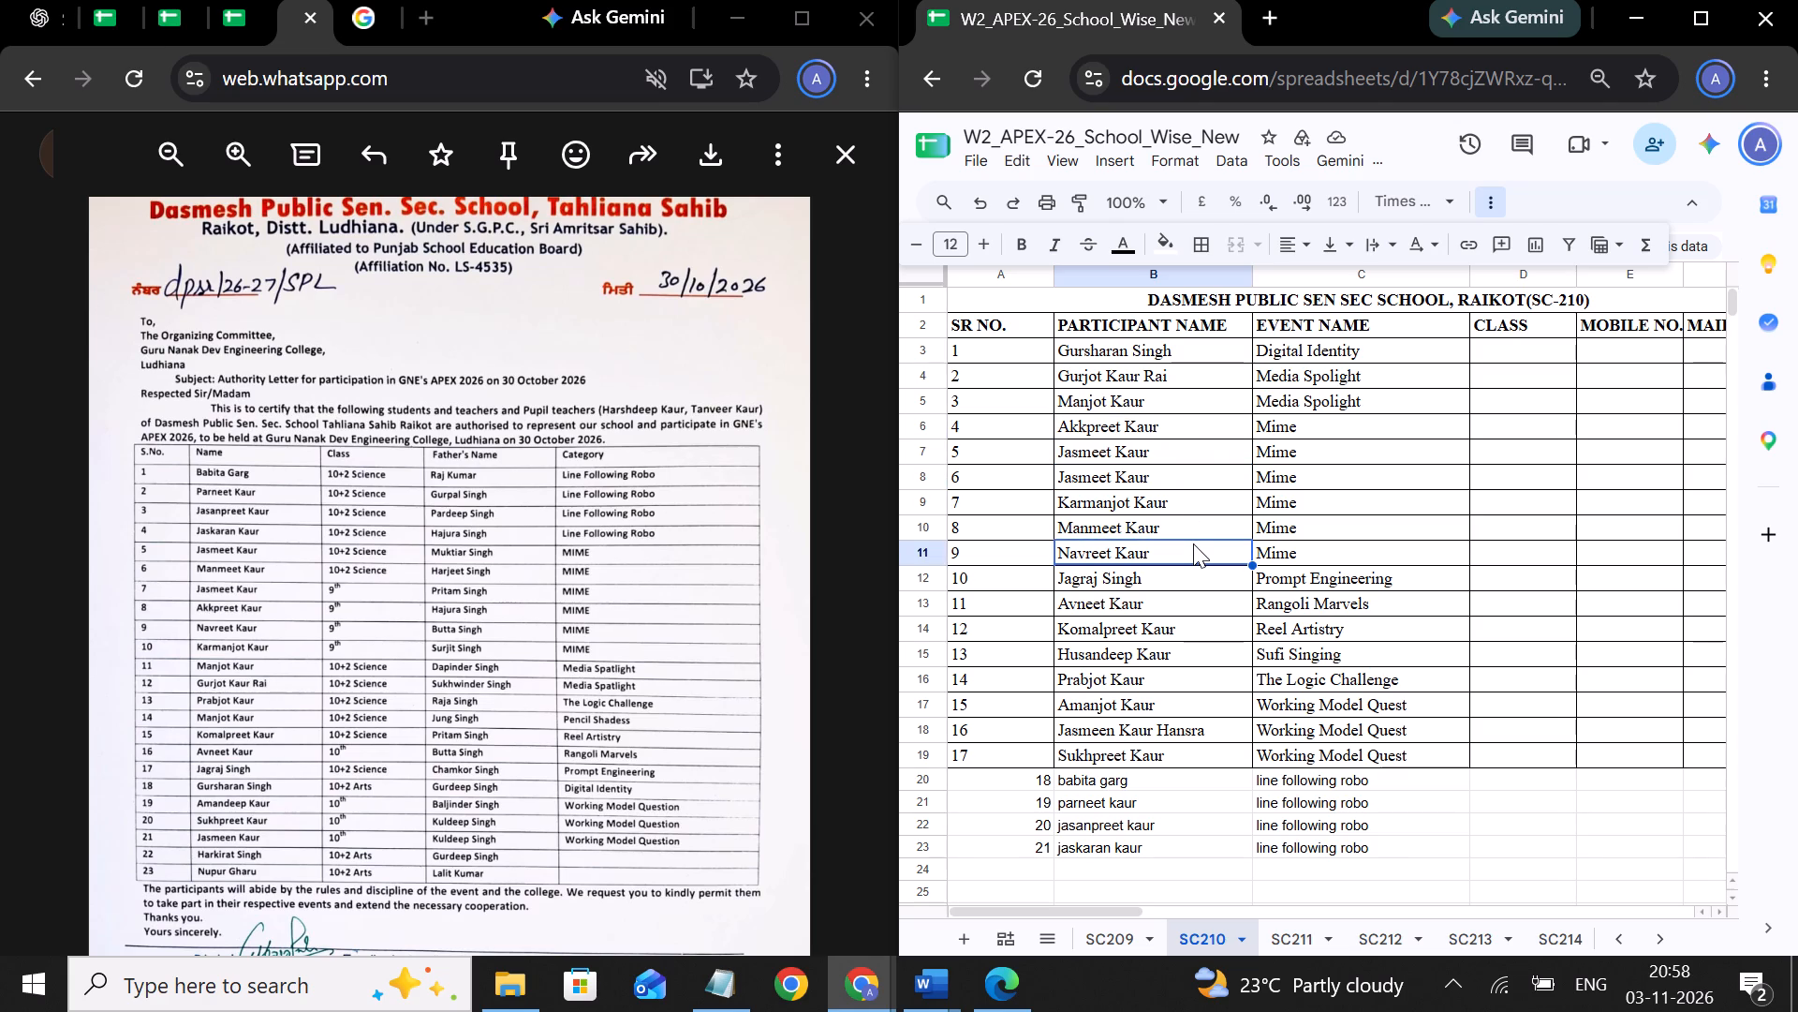
pyautogui.click(1193, 501)
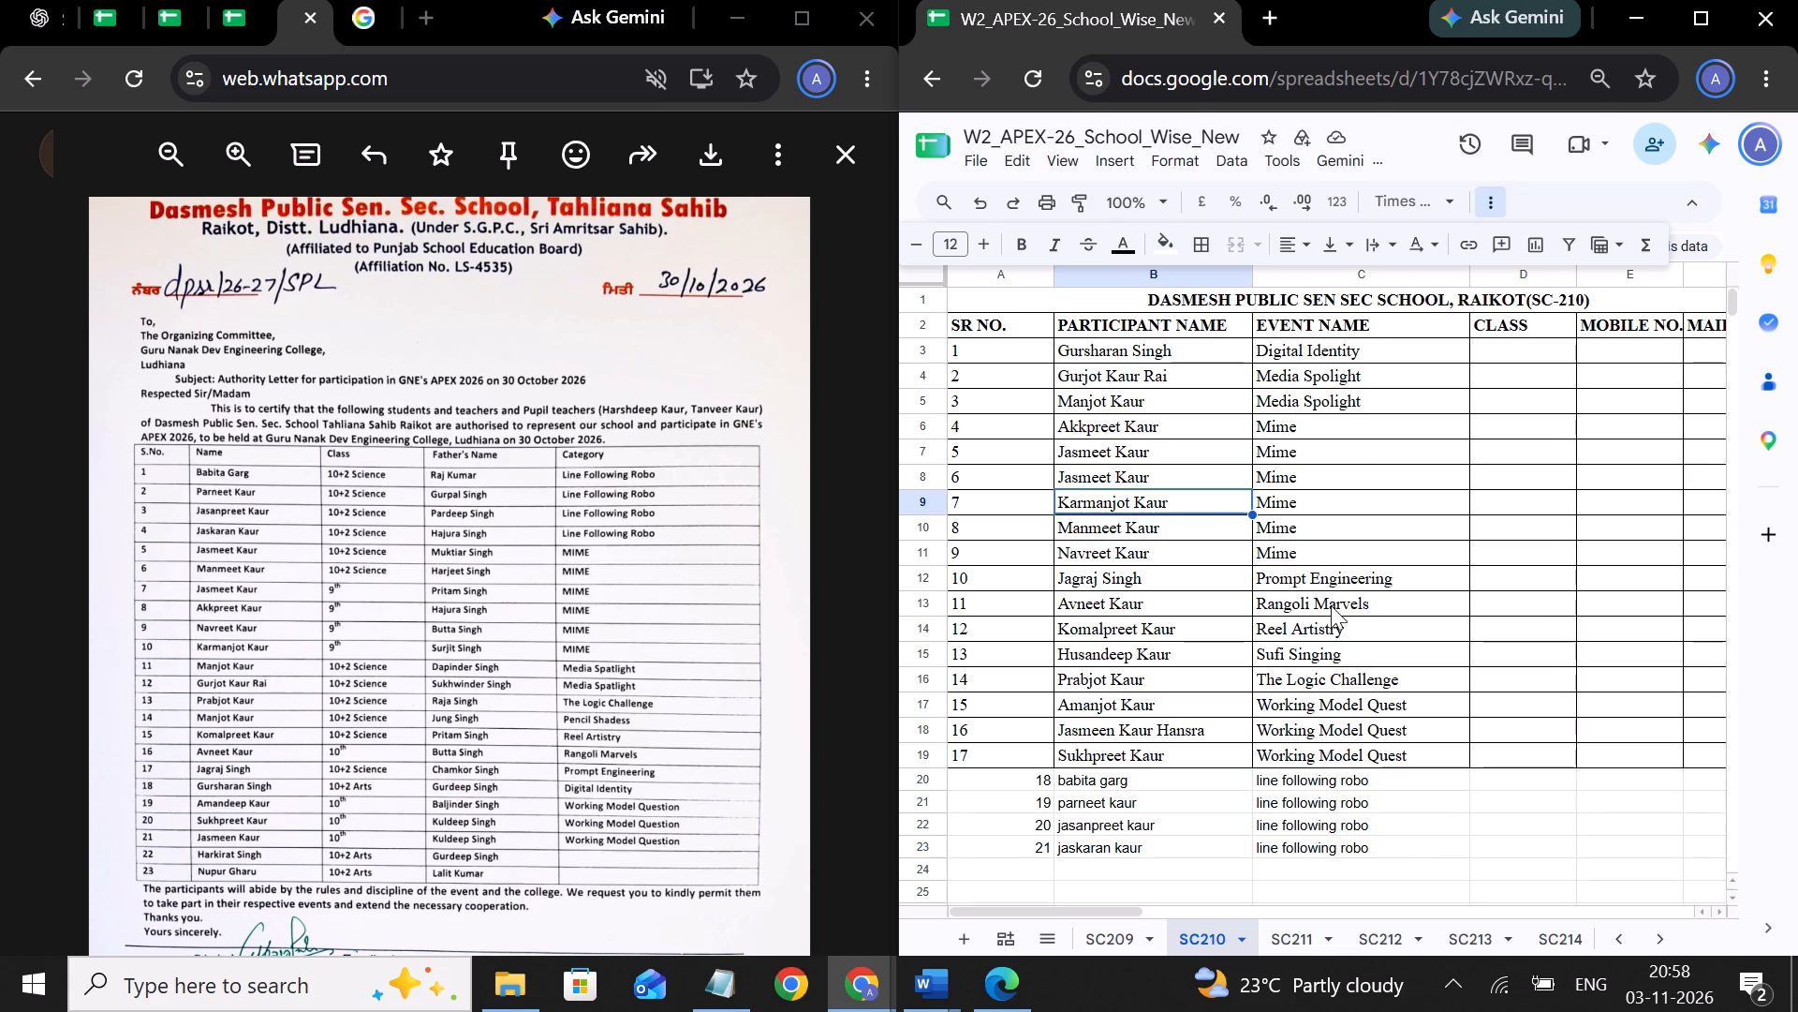
pyautogui.click(1139, 404)
pyautogui.click(1179, 369)
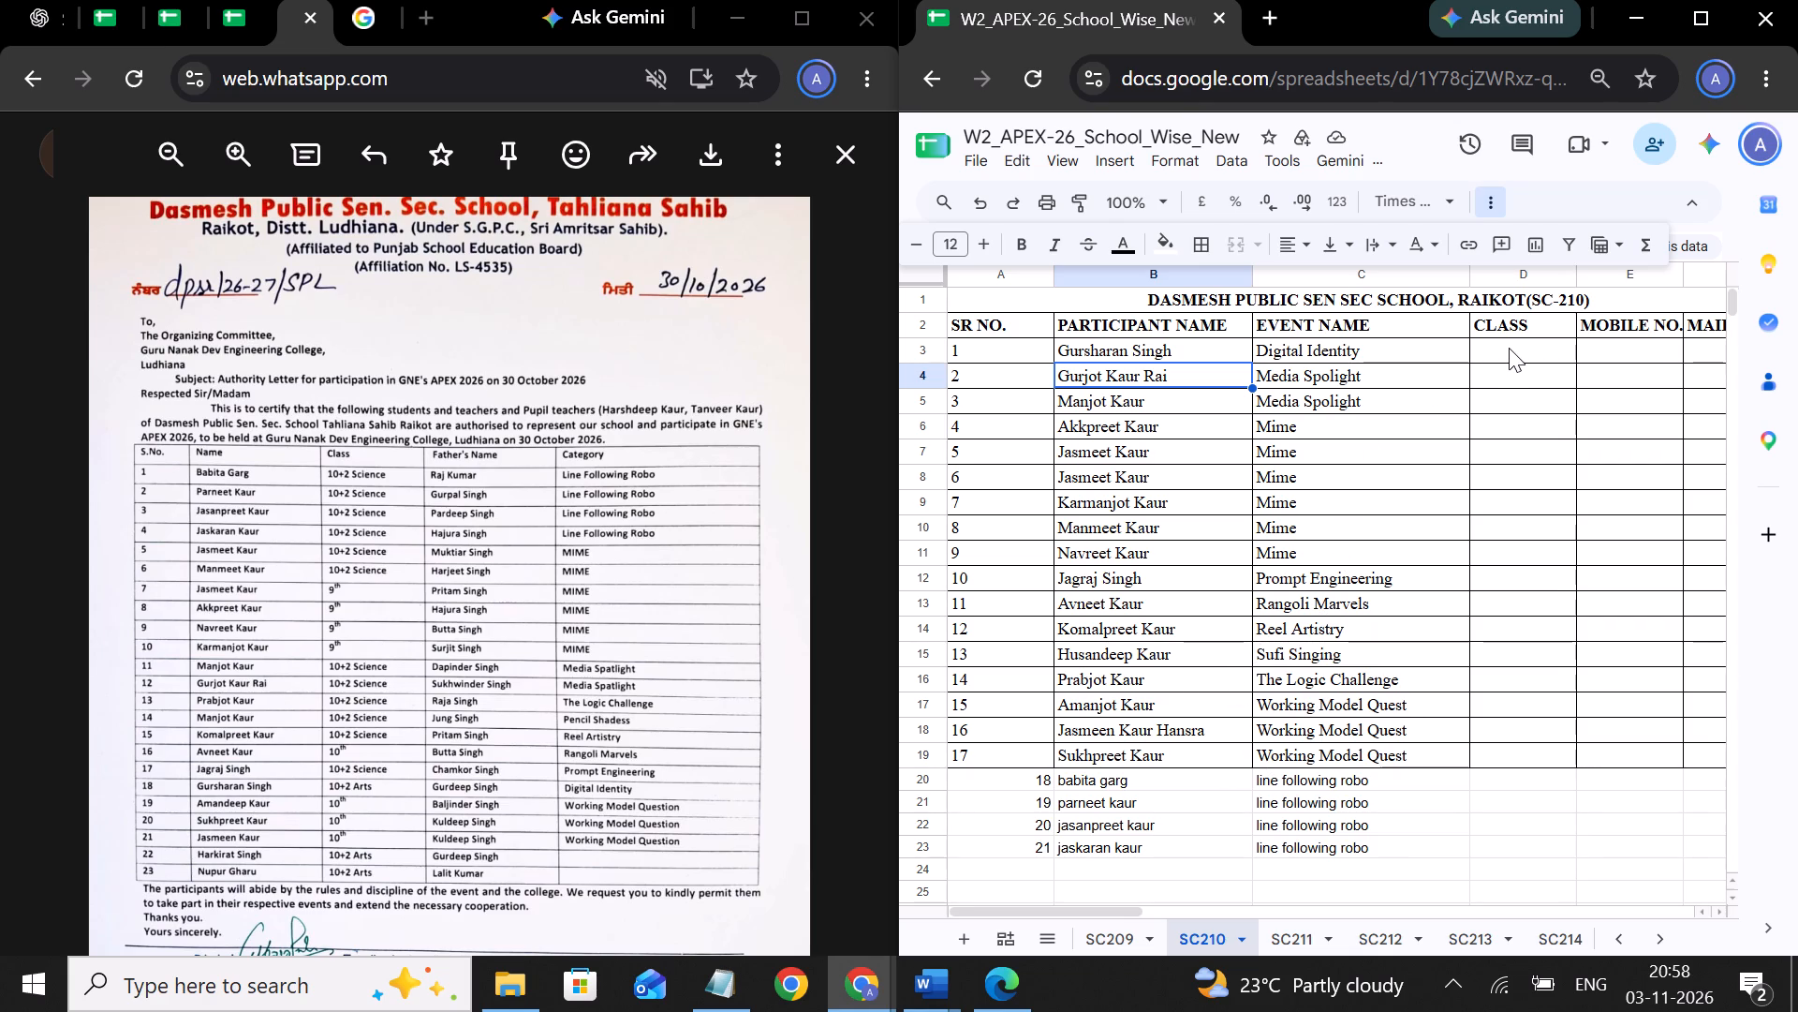
# Search the SC210 sheet for pencil.
pyautogui.hotkey('ctrl', 'f')
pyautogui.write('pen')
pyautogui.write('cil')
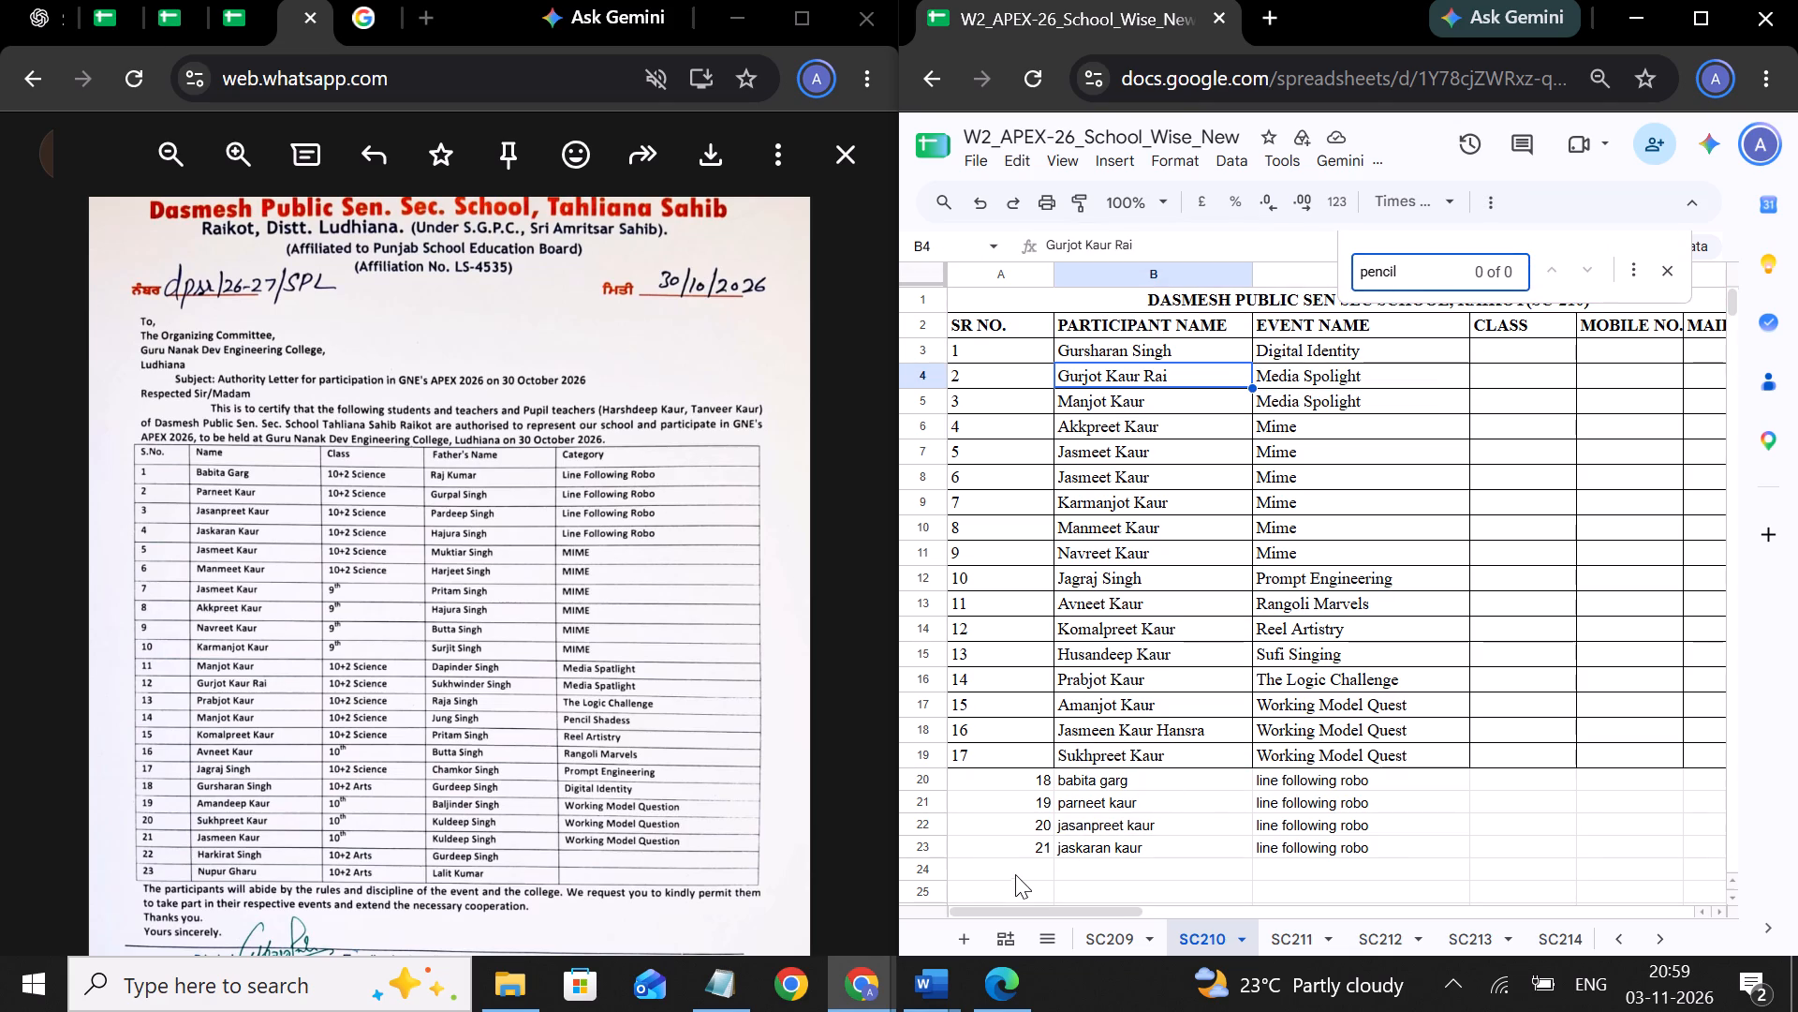
# Add serial number 22 to the SC210 list and enter the name of the letter's fourteenth student.
pyautogui.tripleClick(1017, 876)
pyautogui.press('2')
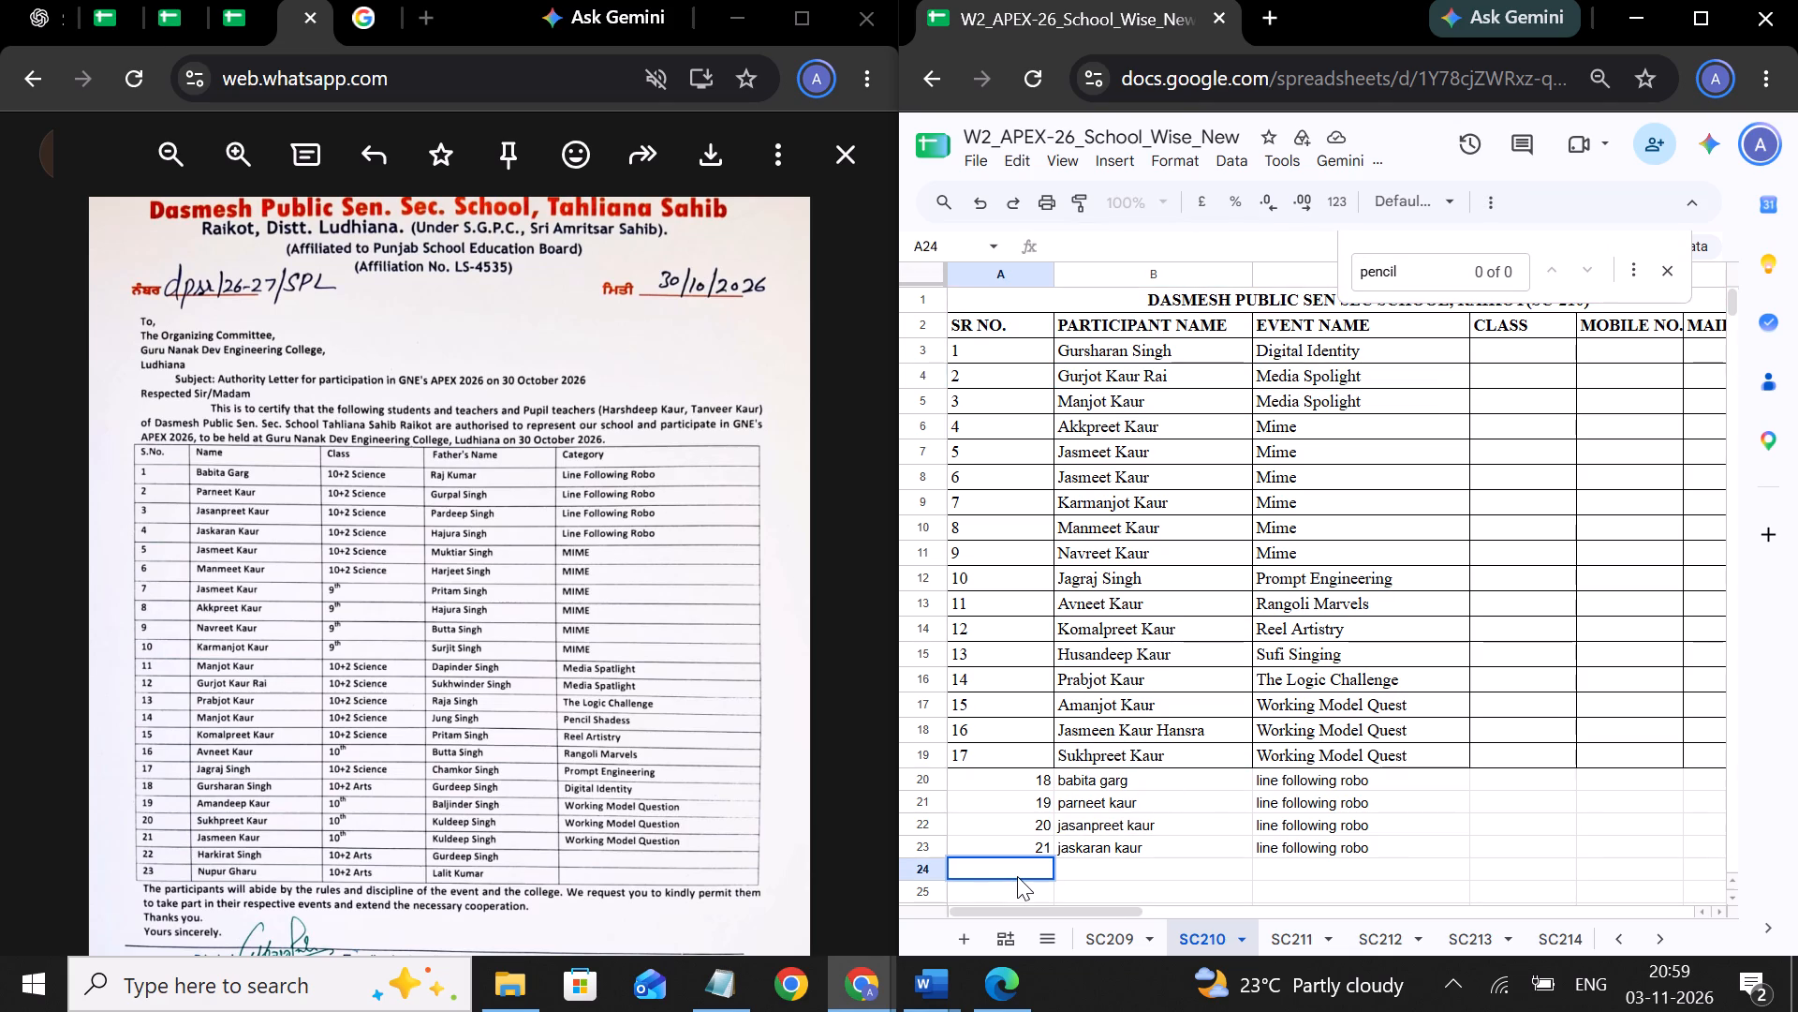
pyautogui.click(1025, 871)
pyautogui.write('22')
pyautogui.click(1120, 864)
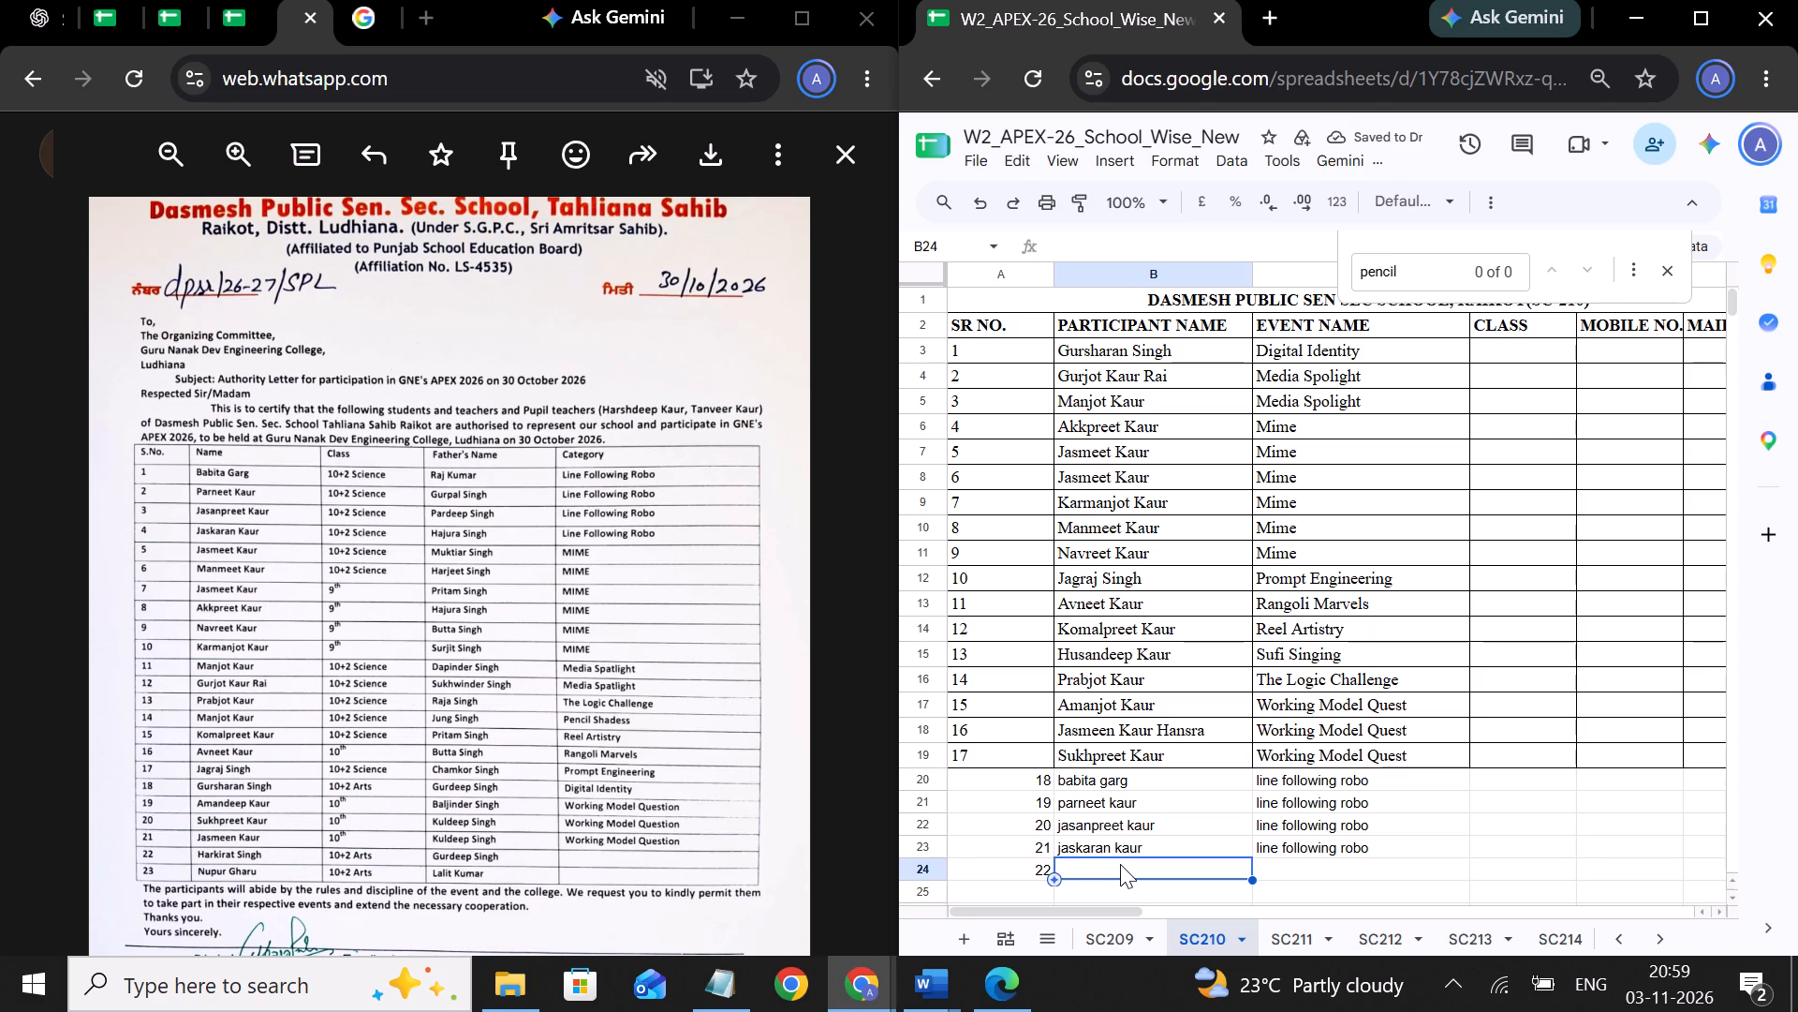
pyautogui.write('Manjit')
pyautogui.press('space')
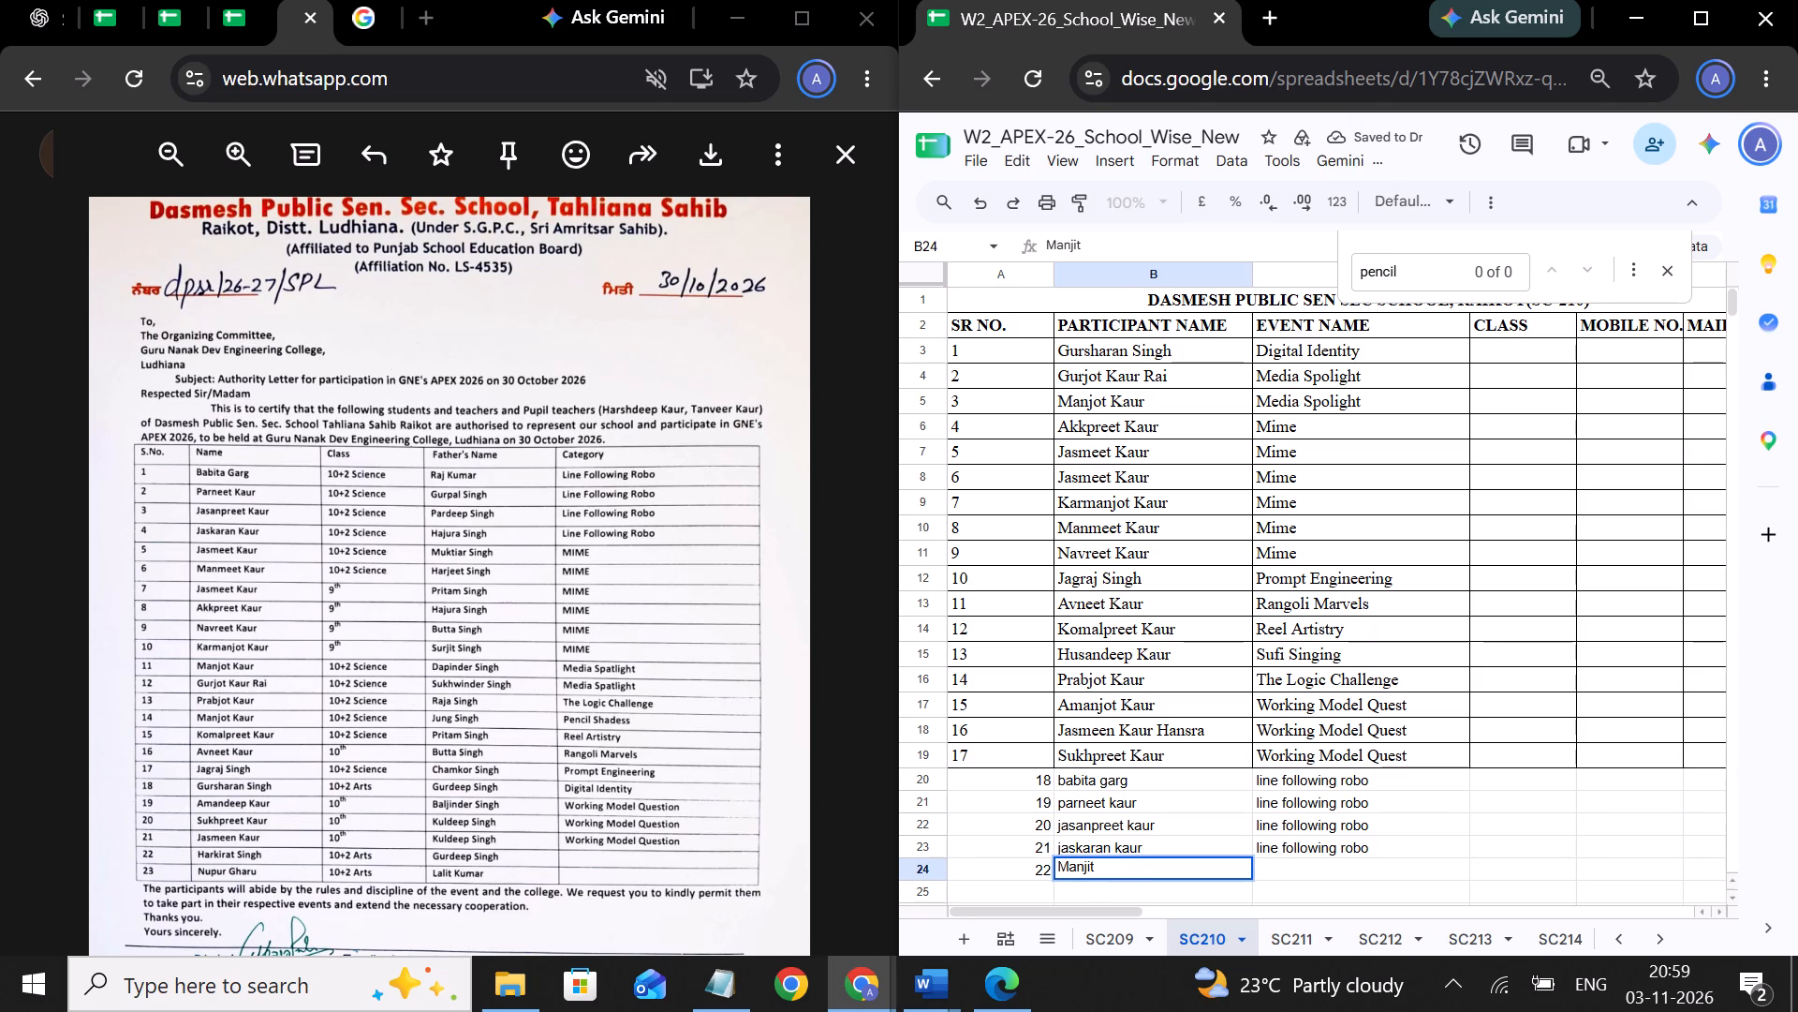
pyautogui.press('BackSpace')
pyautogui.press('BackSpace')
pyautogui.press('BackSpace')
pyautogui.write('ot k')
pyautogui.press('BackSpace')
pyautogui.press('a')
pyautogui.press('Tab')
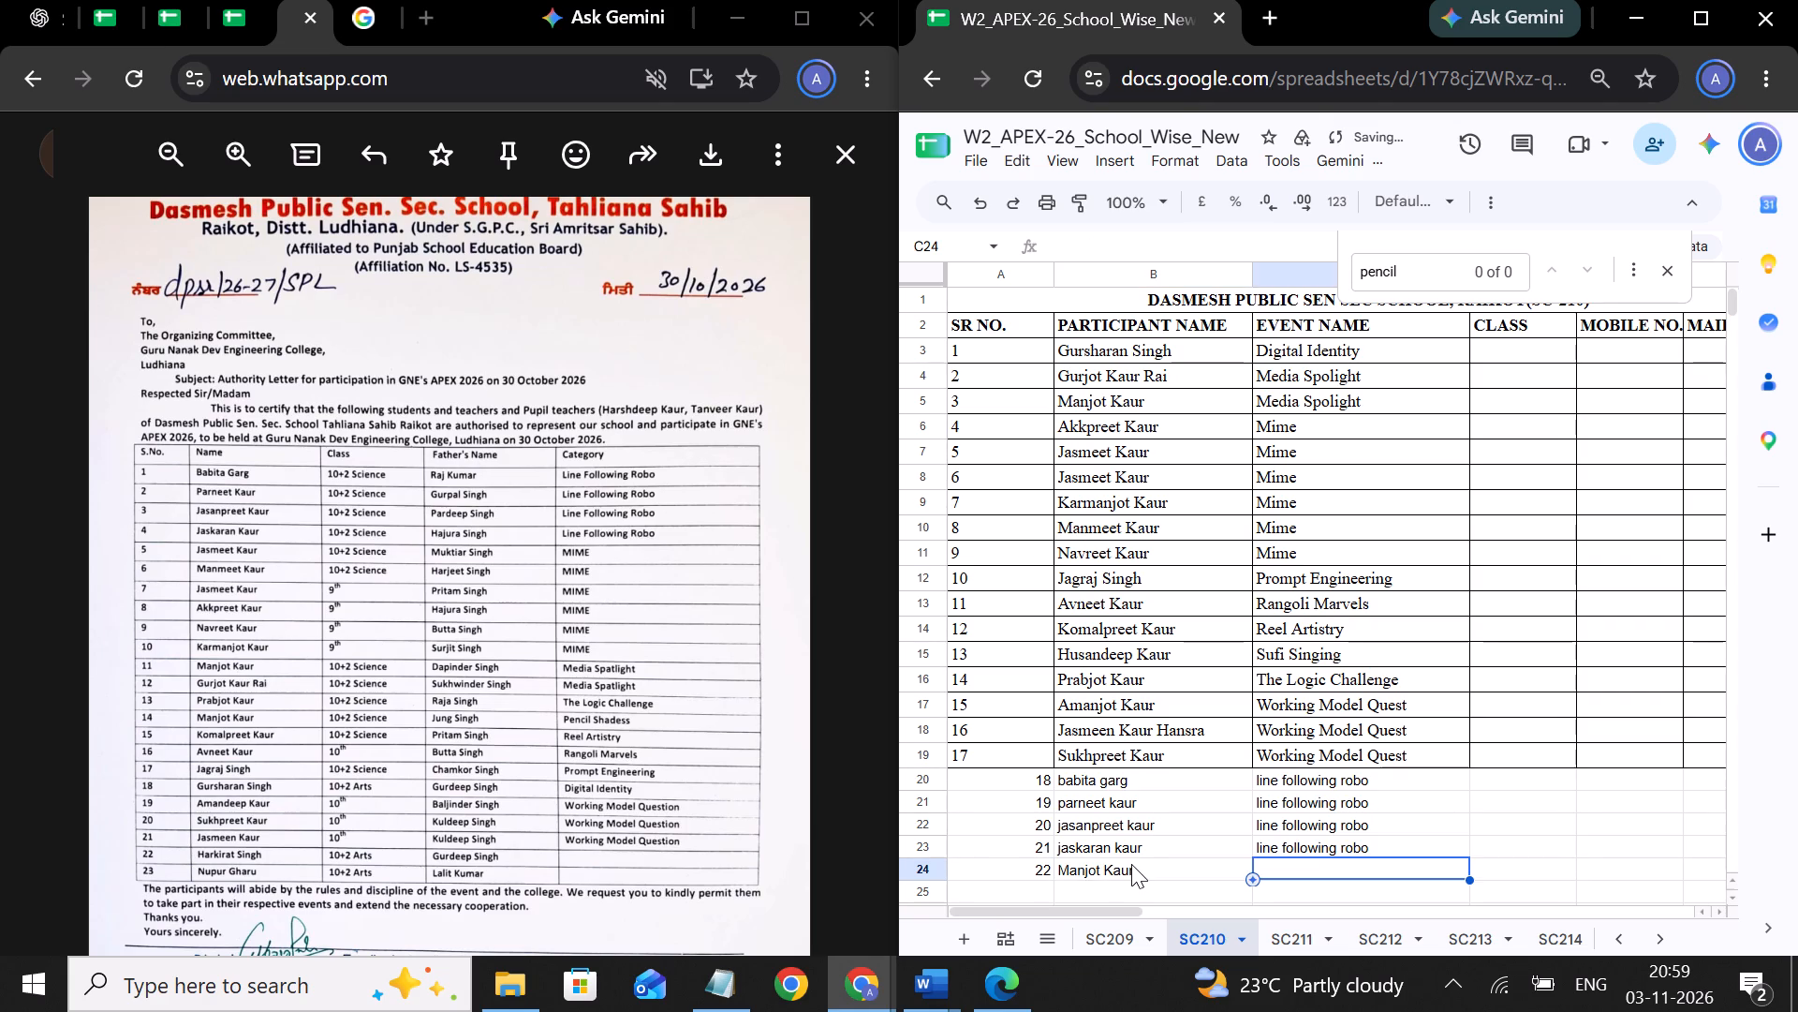
# Enter pencil shaders as the event name for entry 22.
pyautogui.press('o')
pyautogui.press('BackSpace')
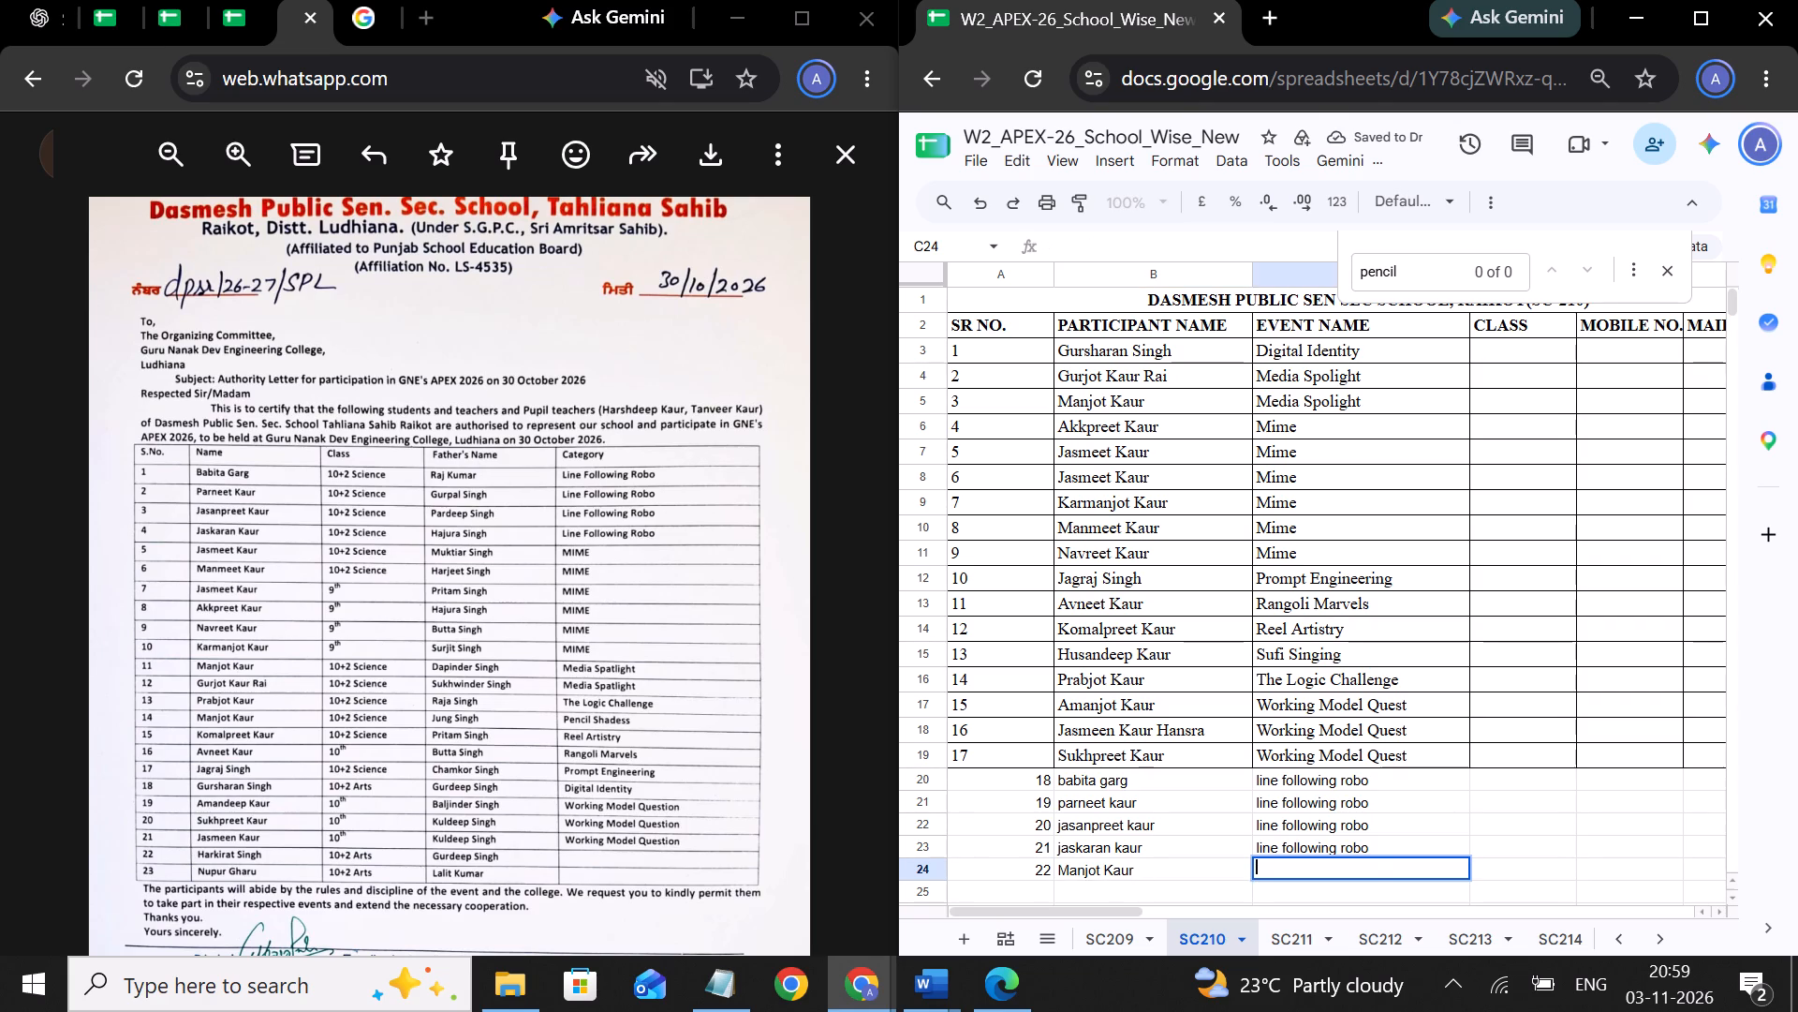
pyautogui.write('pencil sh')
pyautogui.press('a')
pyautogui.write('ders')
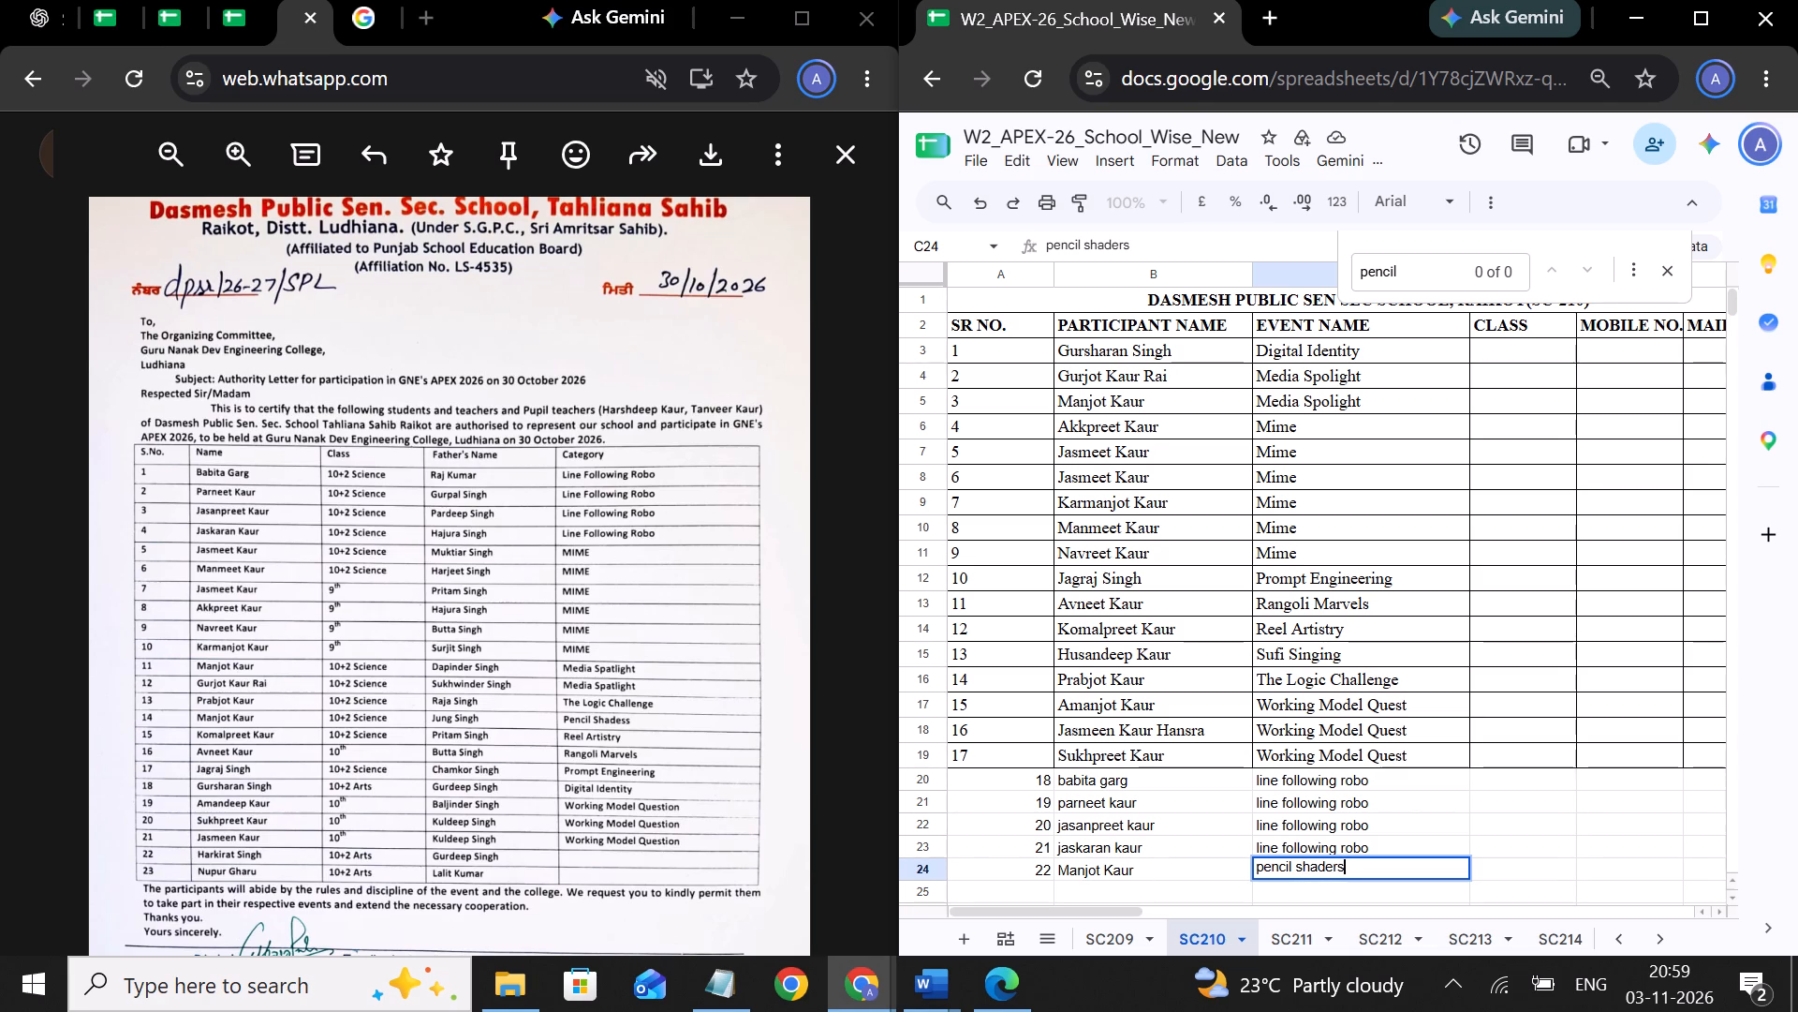
pyautogui.scroll(-1, 1096, 841)
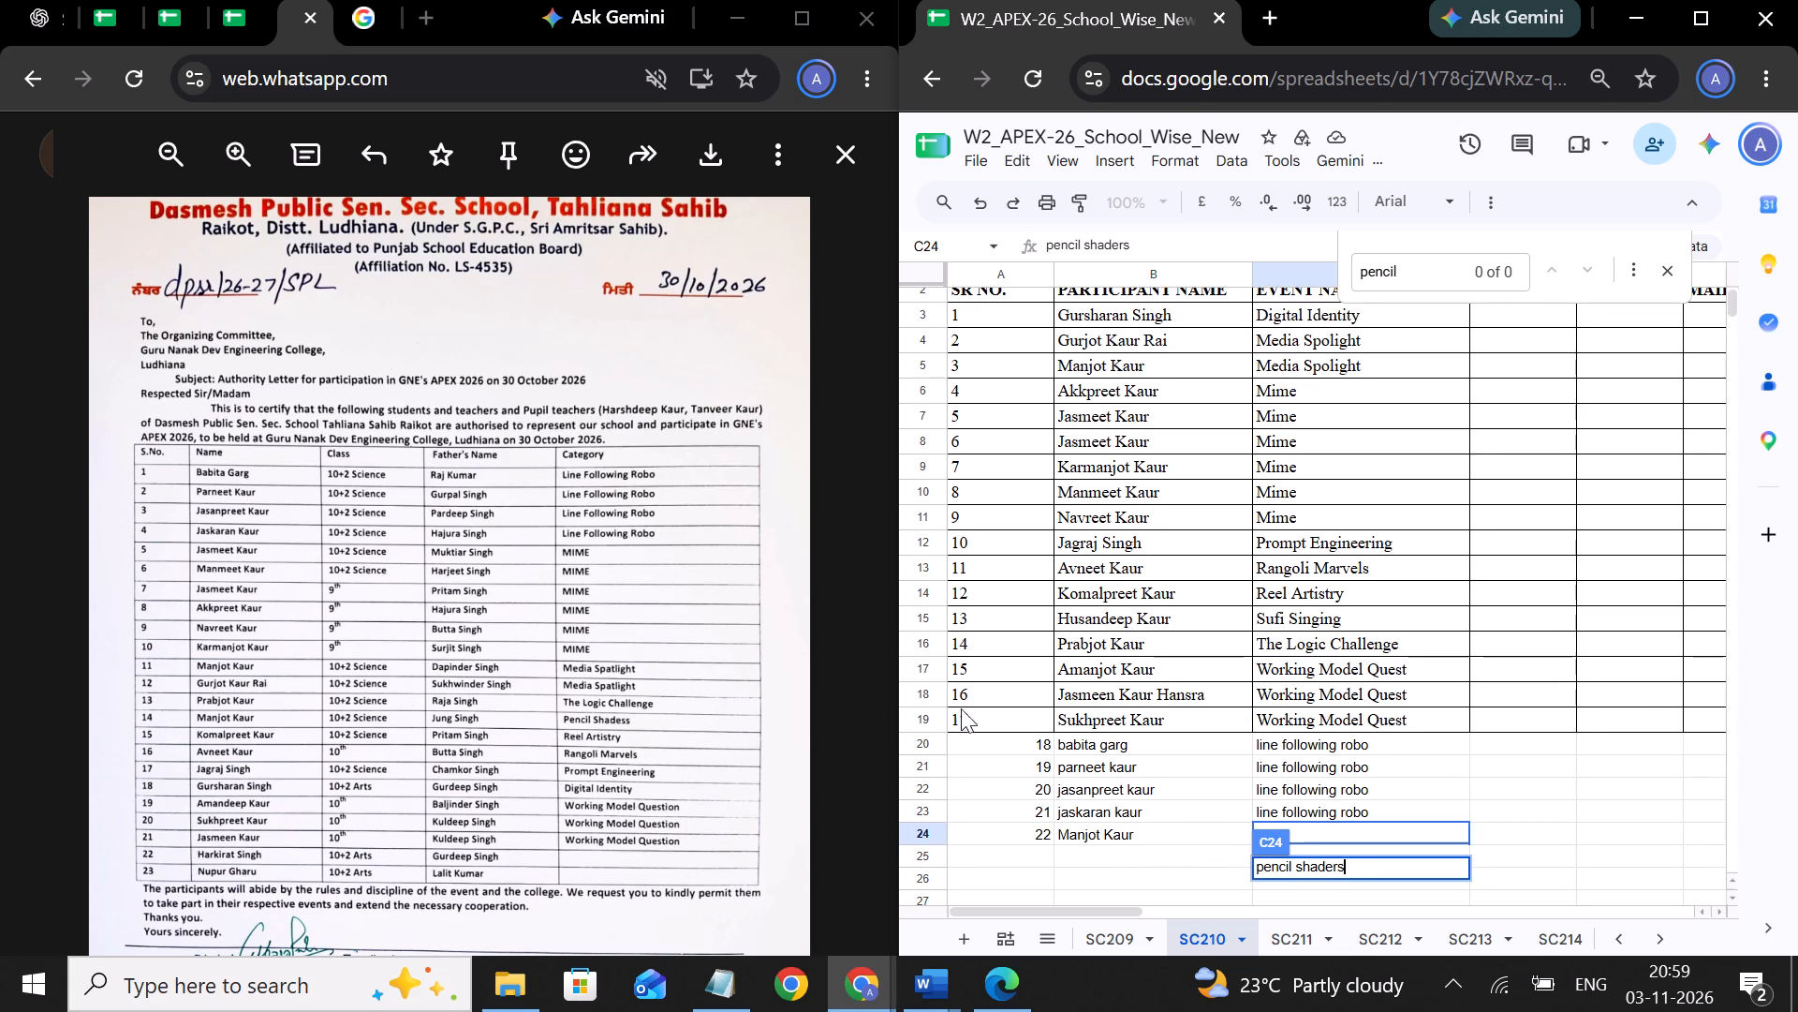
pyautogui.click(1319, 600)
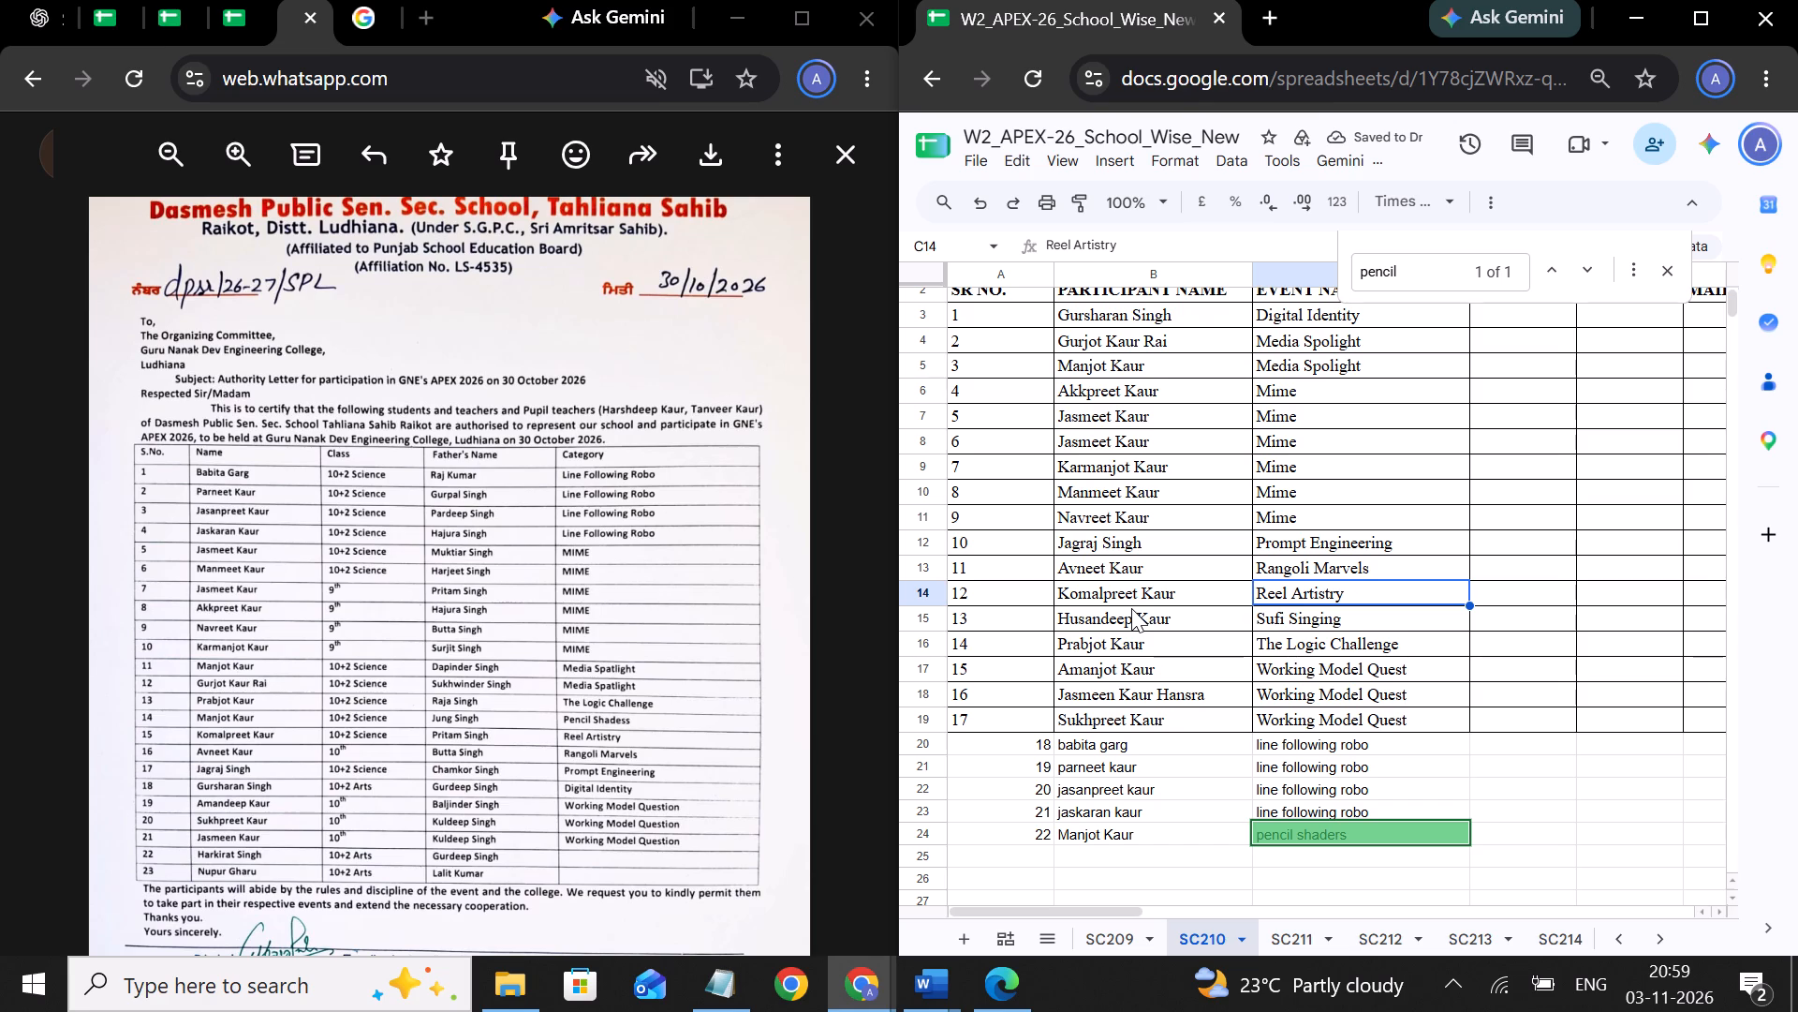
# Check the Rangoli Marvels and Prompt Engineering entries in the SC210 list against the letter.
pyautogui.click(1350, 573)
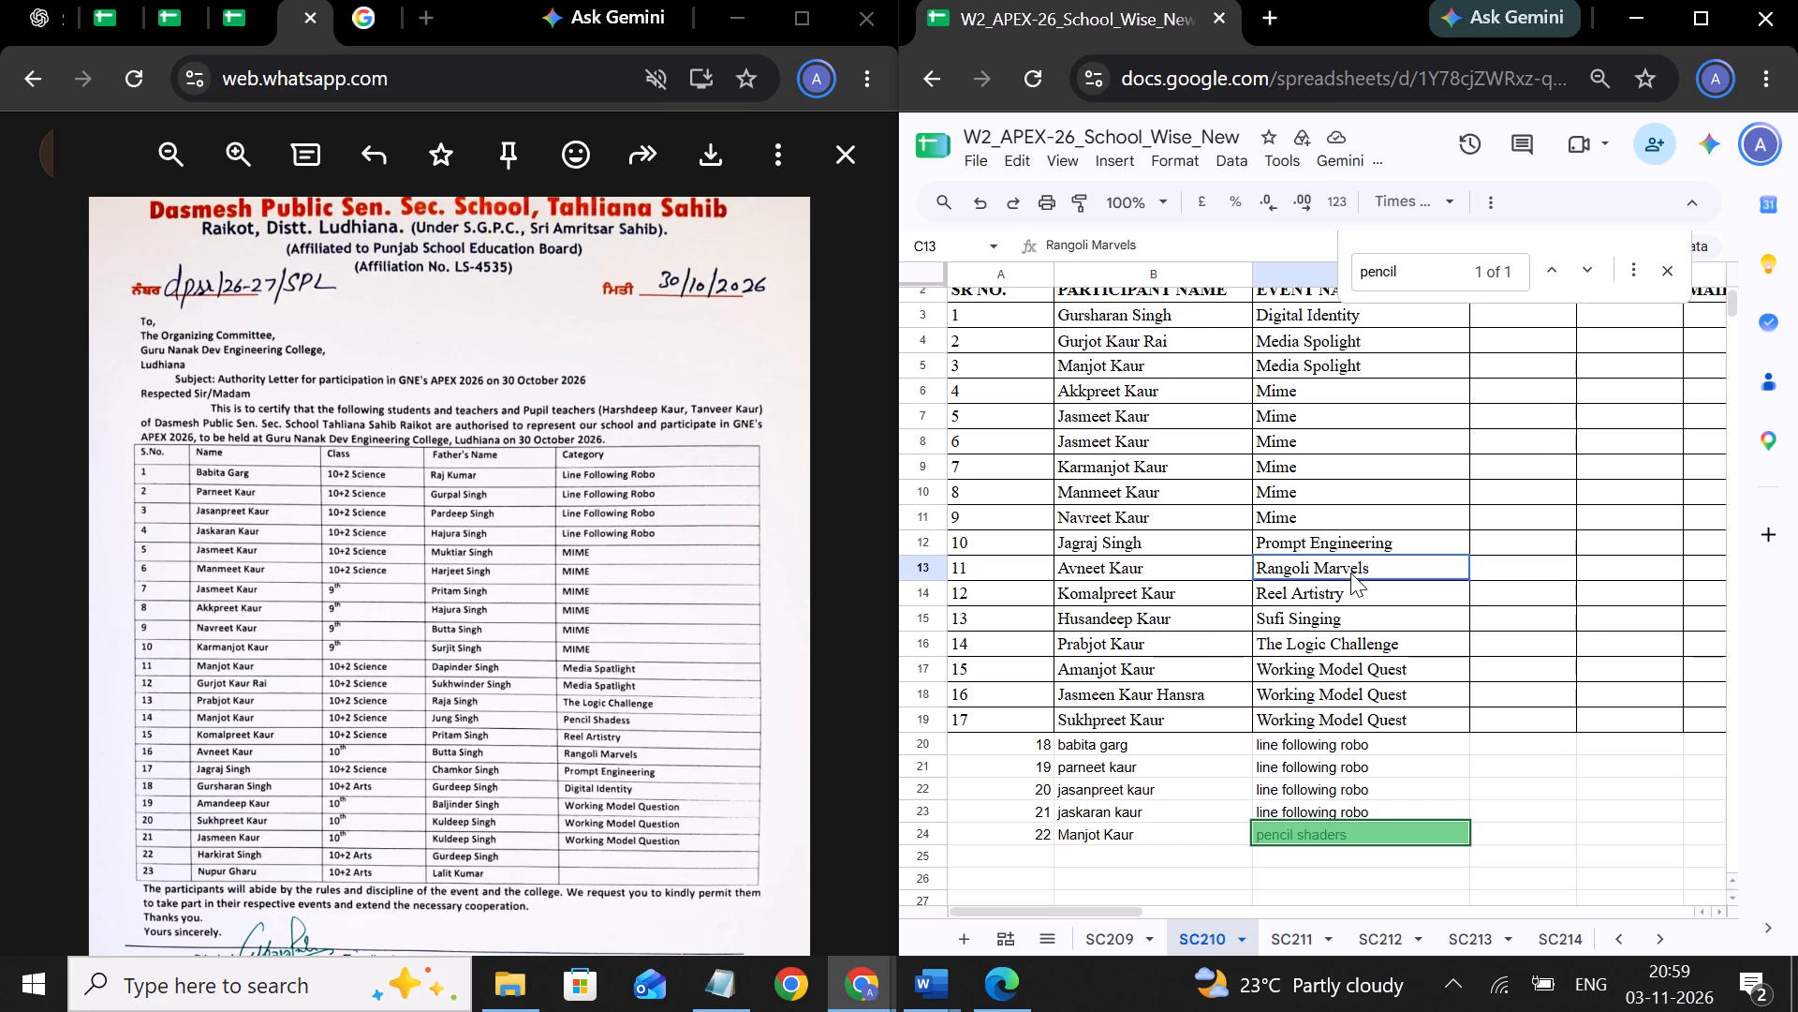
pyautogui.click(1193, 548)
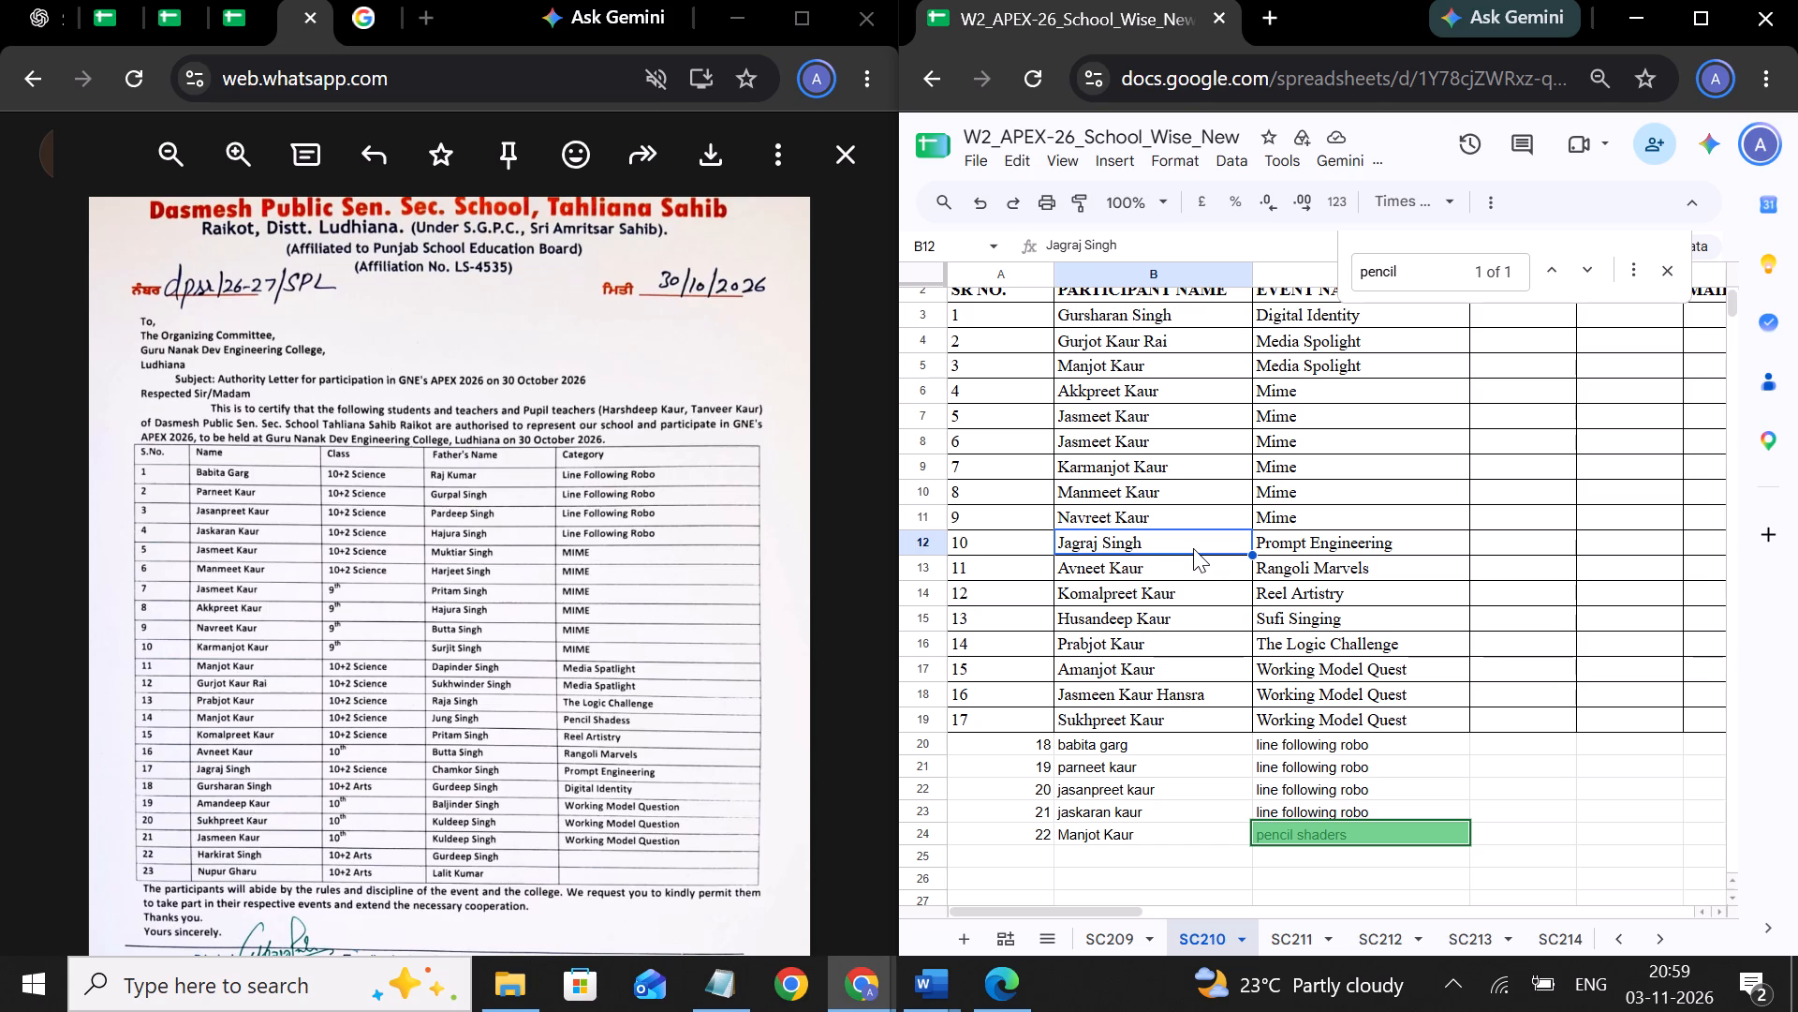
pyautogui.scroll(1, 1340, 481)
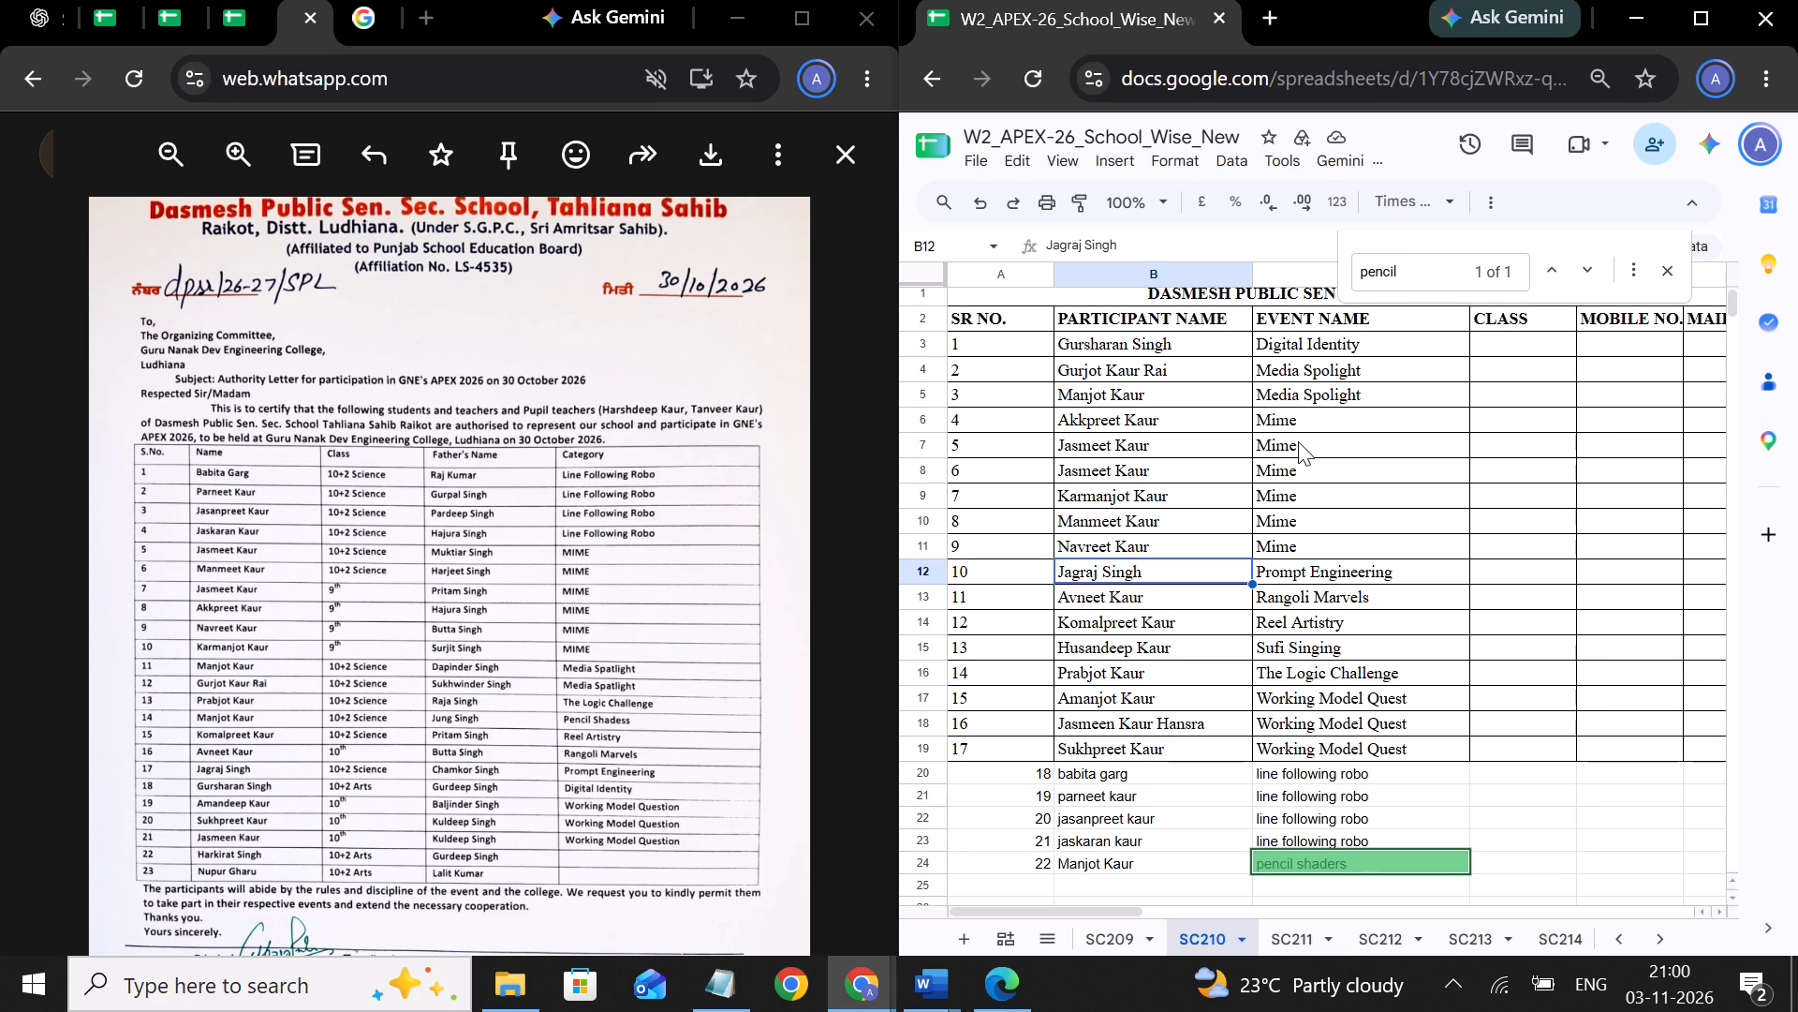
# Check the three Working Model Quest participants, entries 15 to 17 in the SC210 list, against the letter.
pyautogui.scroll(-1, 1298, 441)
pyautogui.click(1208, 641)
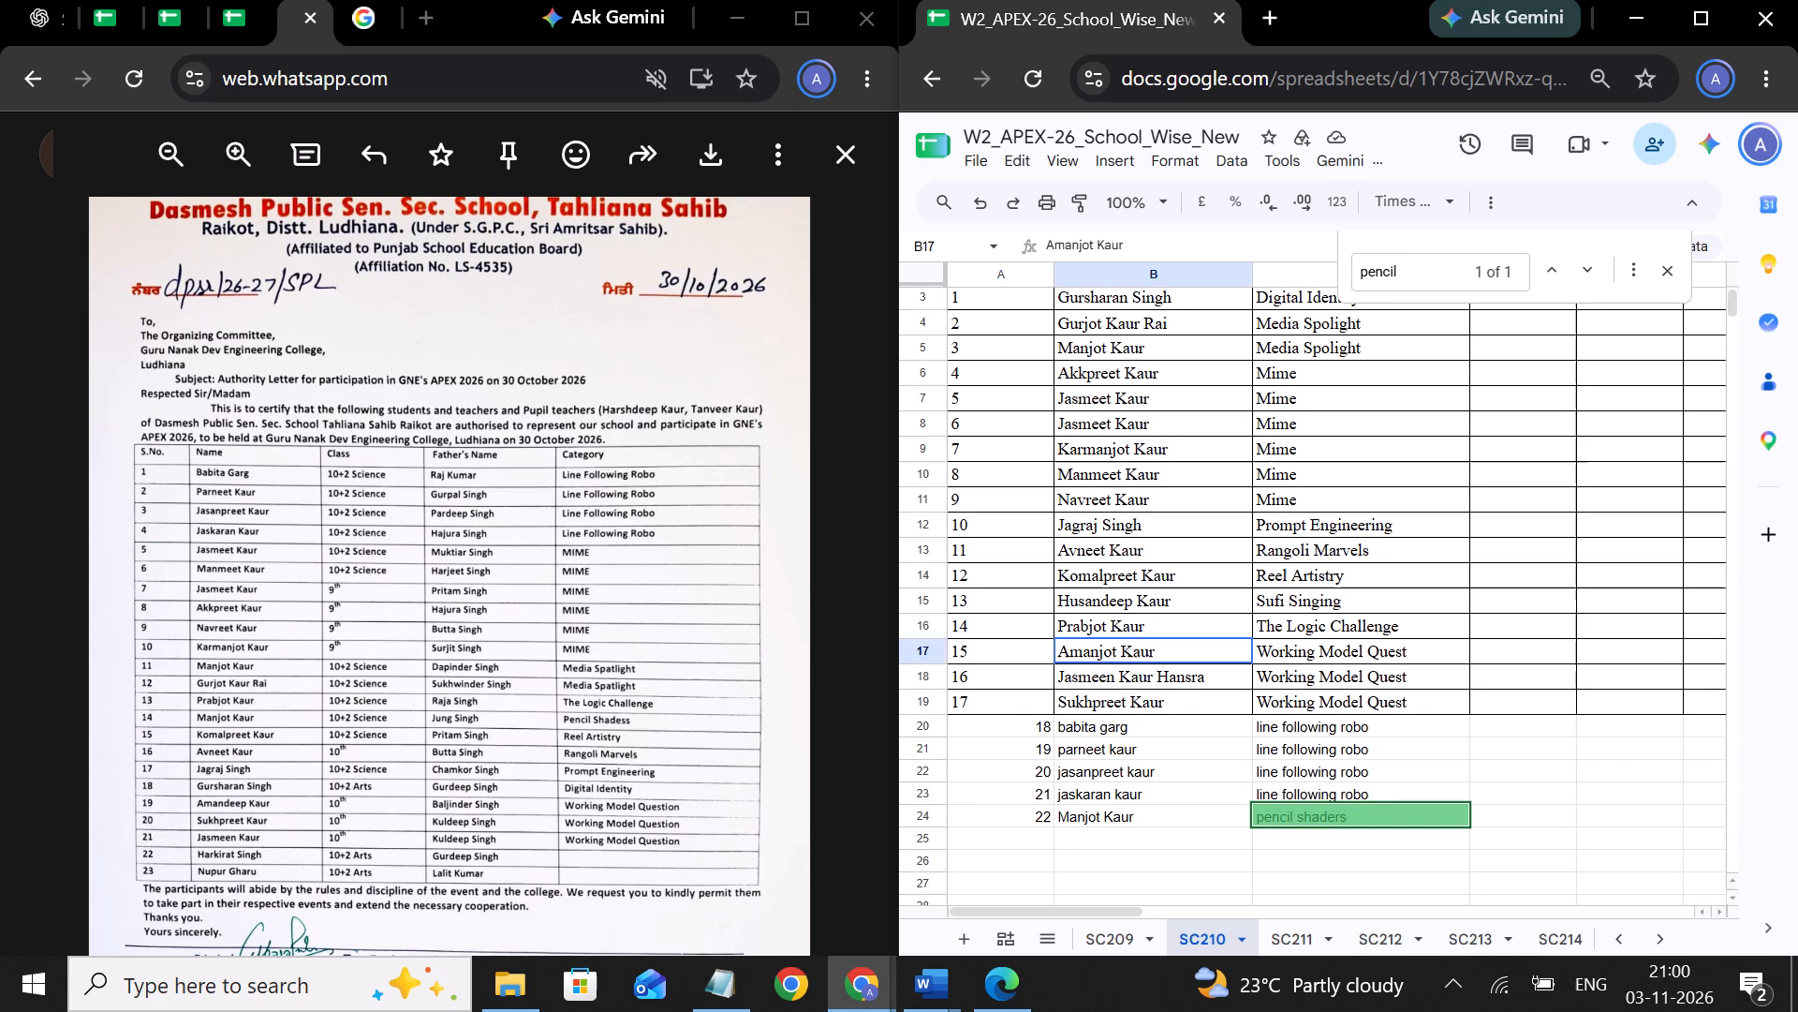
pyautogui.click(1127, 685)
pyautogui.click(1136, 697)
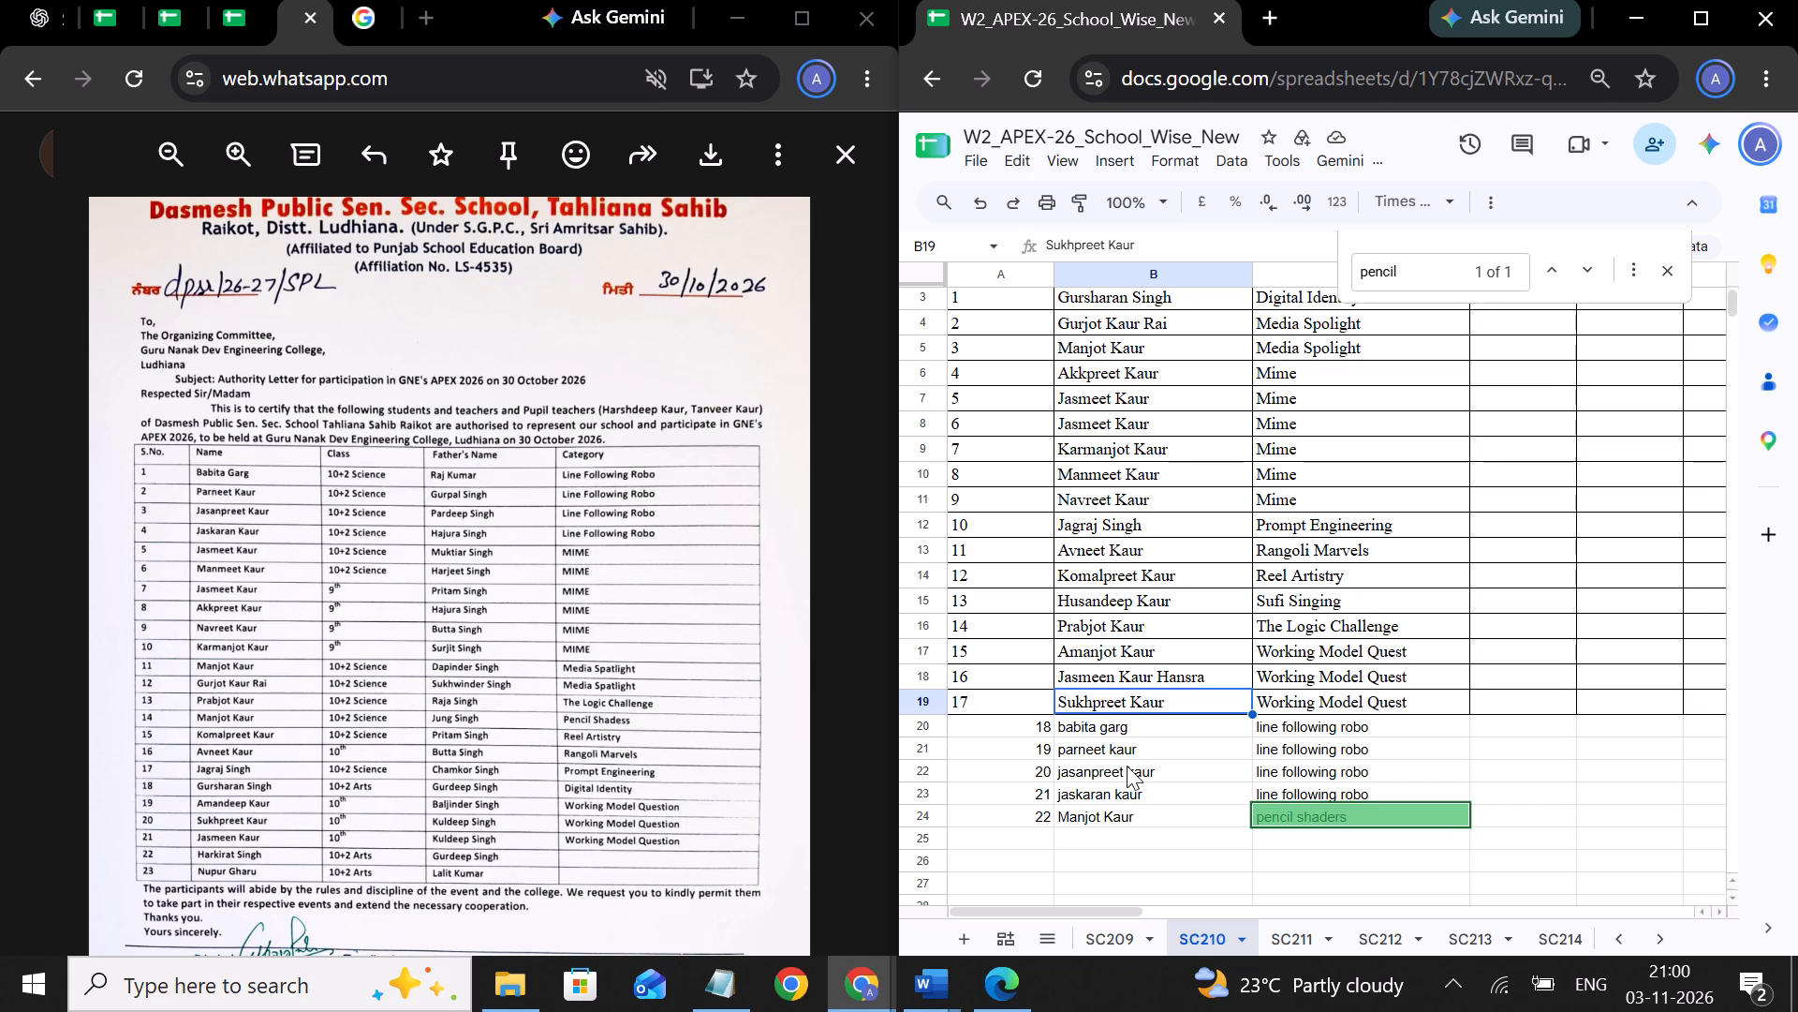
pyautogui.scroll(1, 1107, 724)
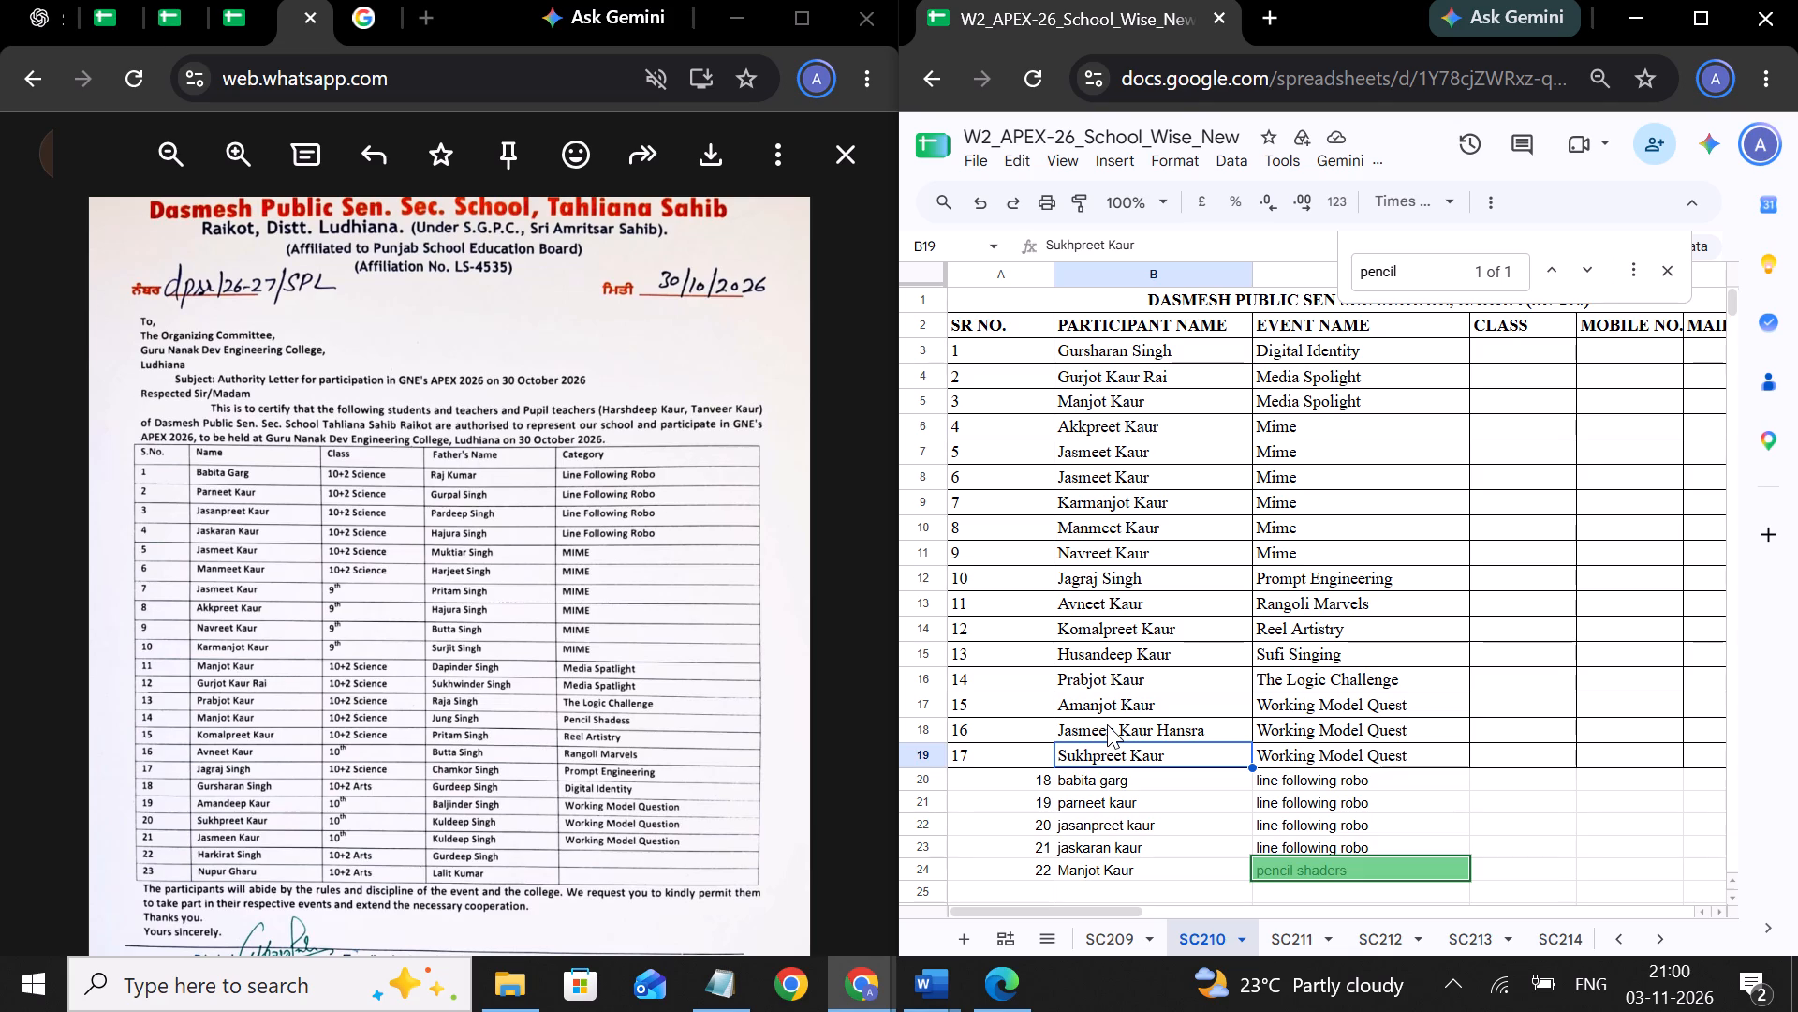
pyautogui.scroll(-1, 1339, 734)
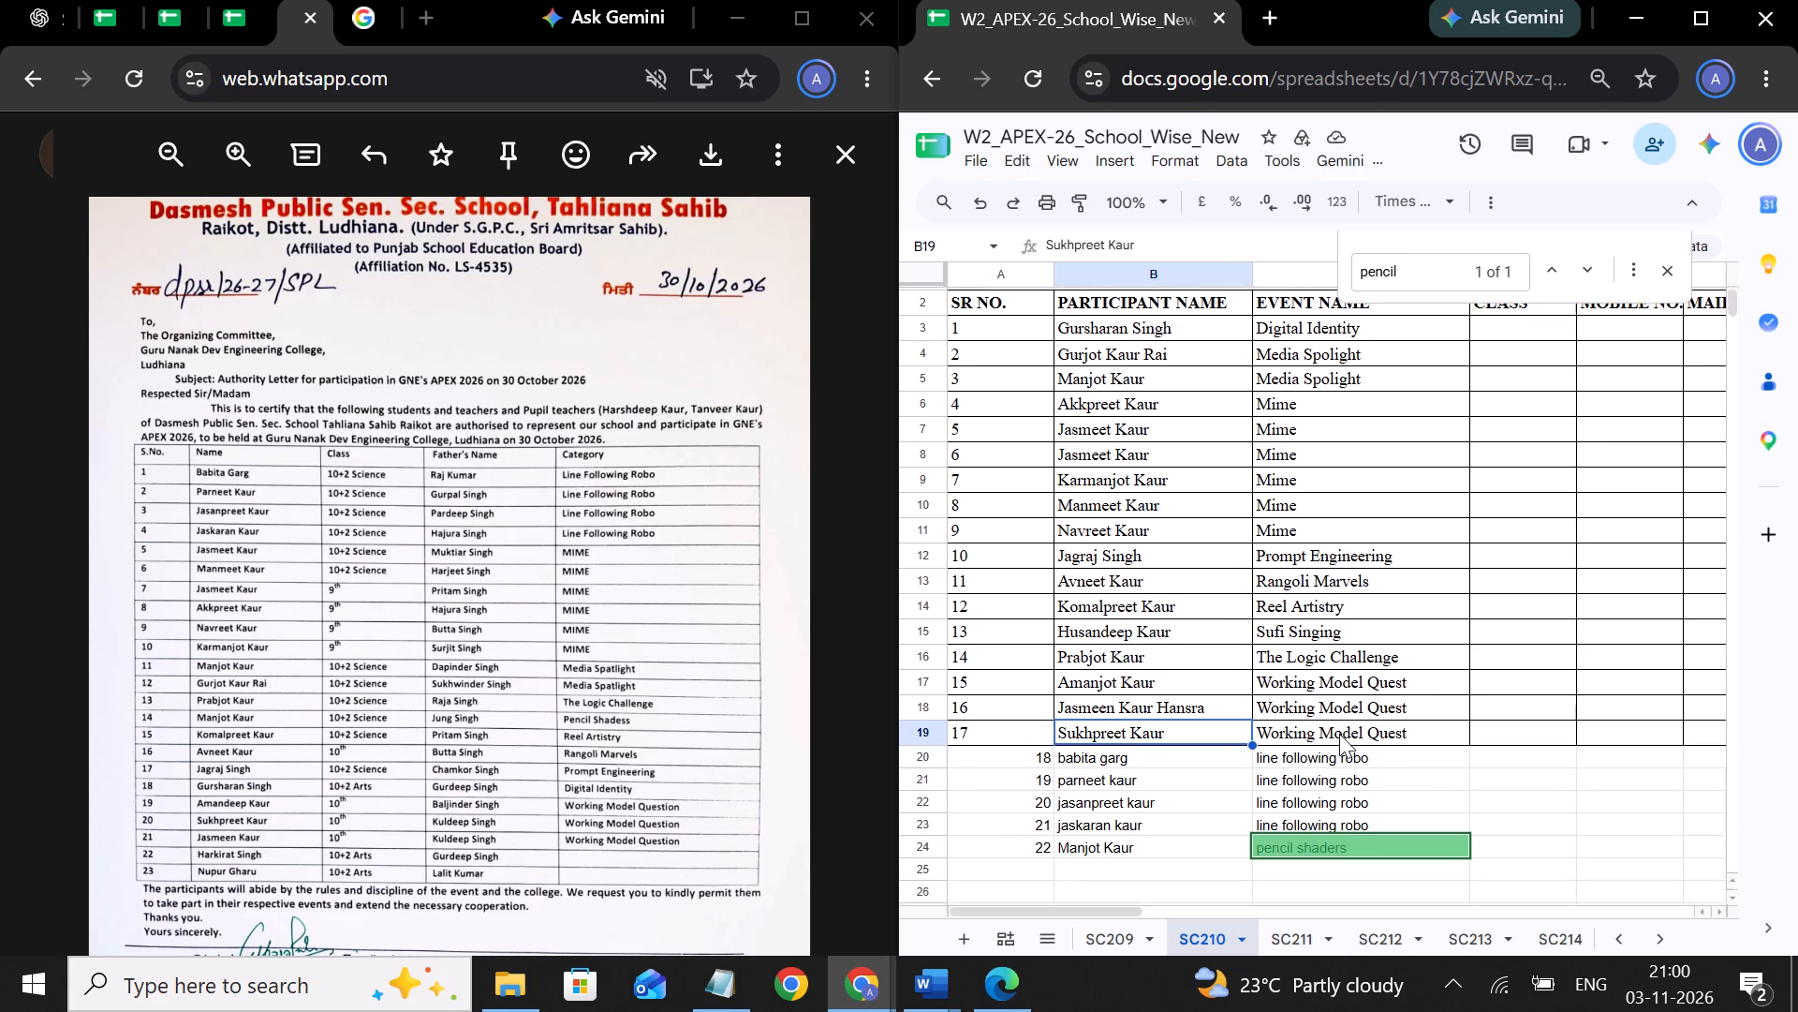
pyautogui.scroll(-1, 1339, 734)
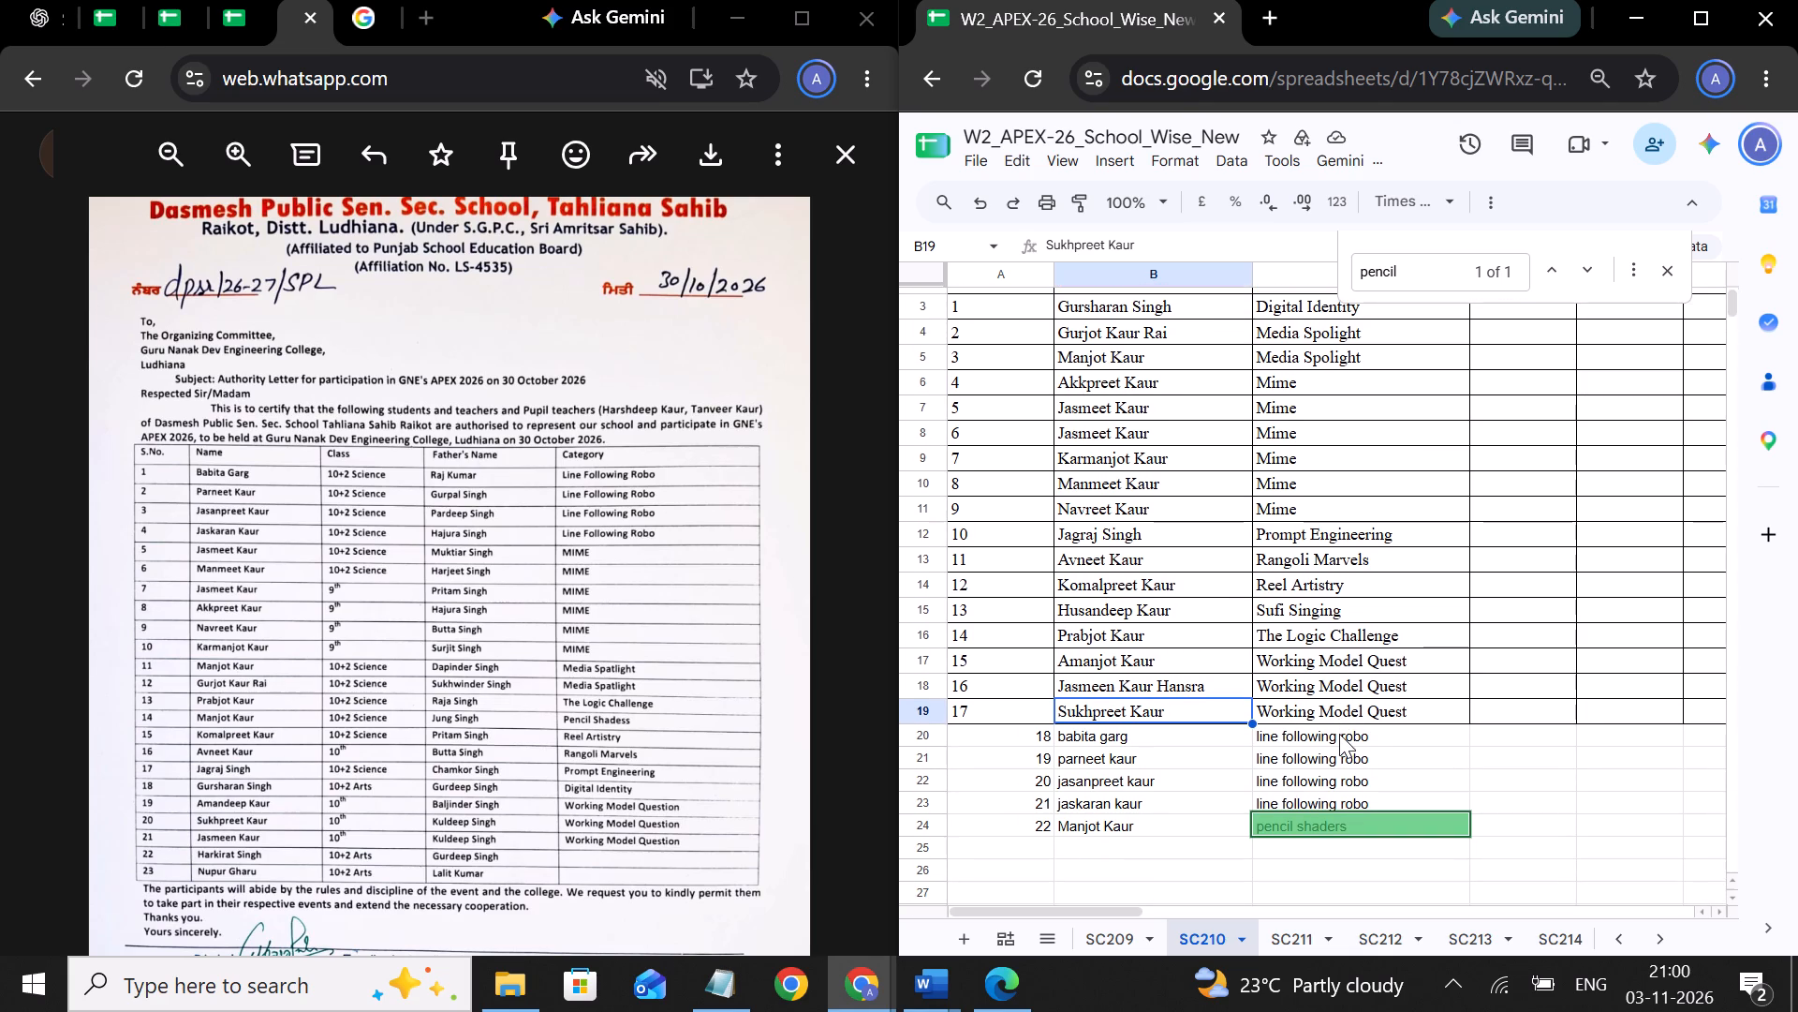